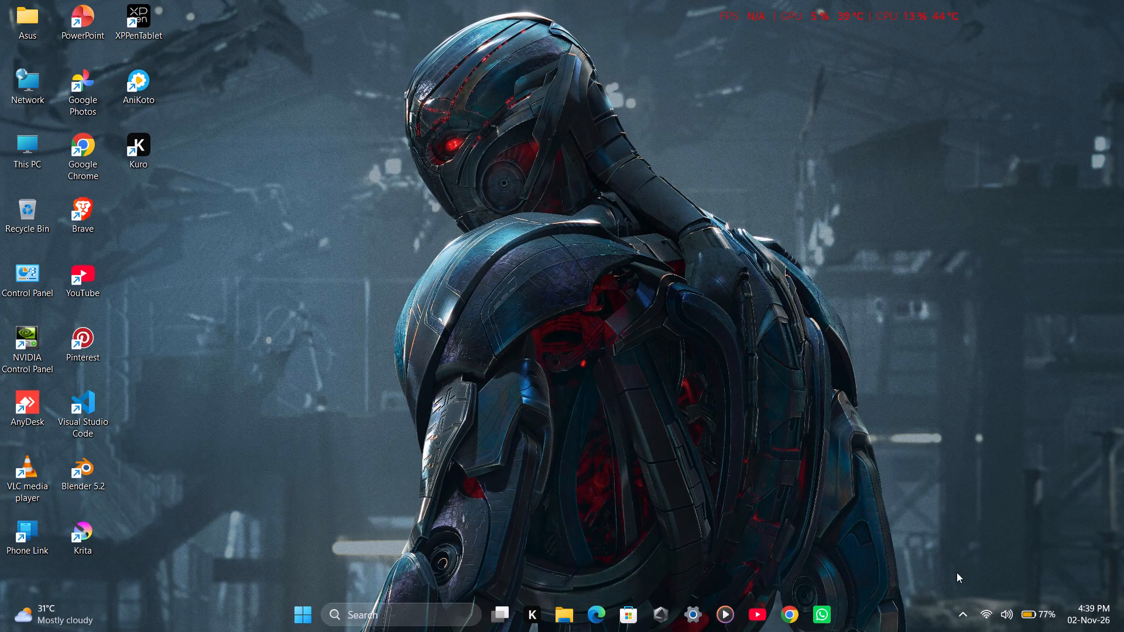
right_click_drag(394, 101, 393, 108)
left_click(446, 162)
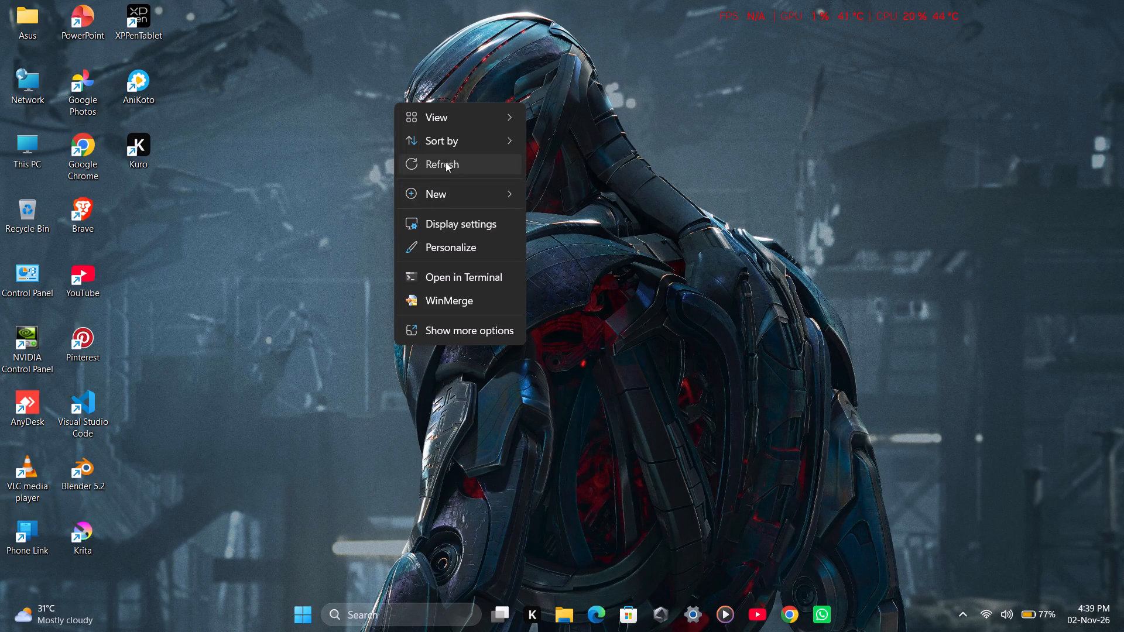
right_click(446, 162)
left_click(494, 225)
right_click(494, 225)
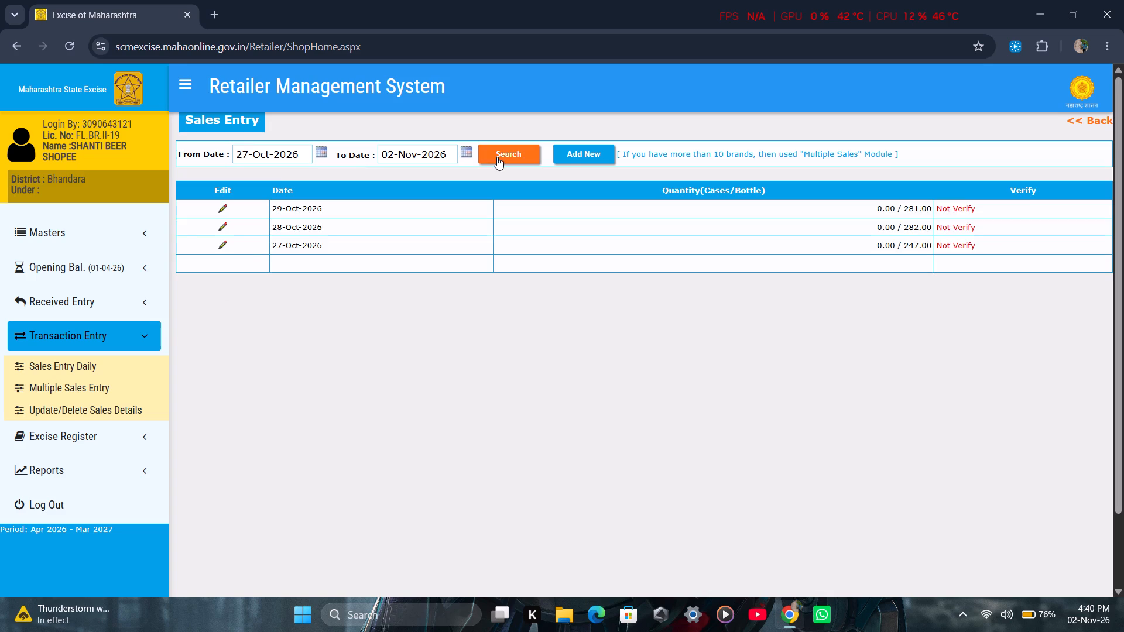
Start a new sales entry and set its date to 30-Oct-2026.
left_click(588, 154)
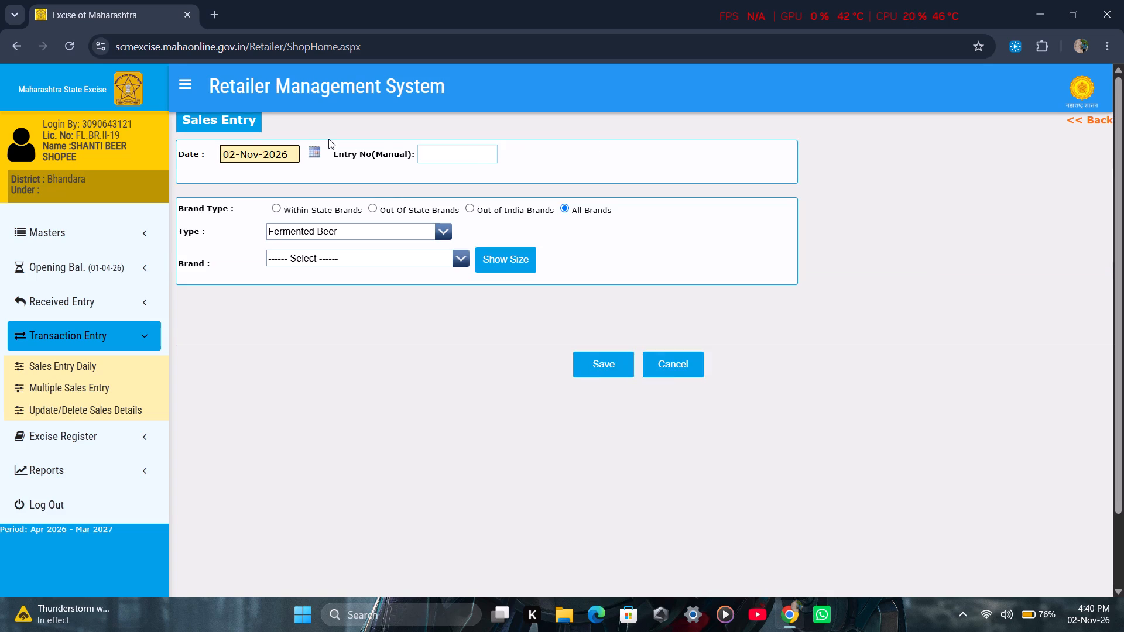
left_click(314, 156)
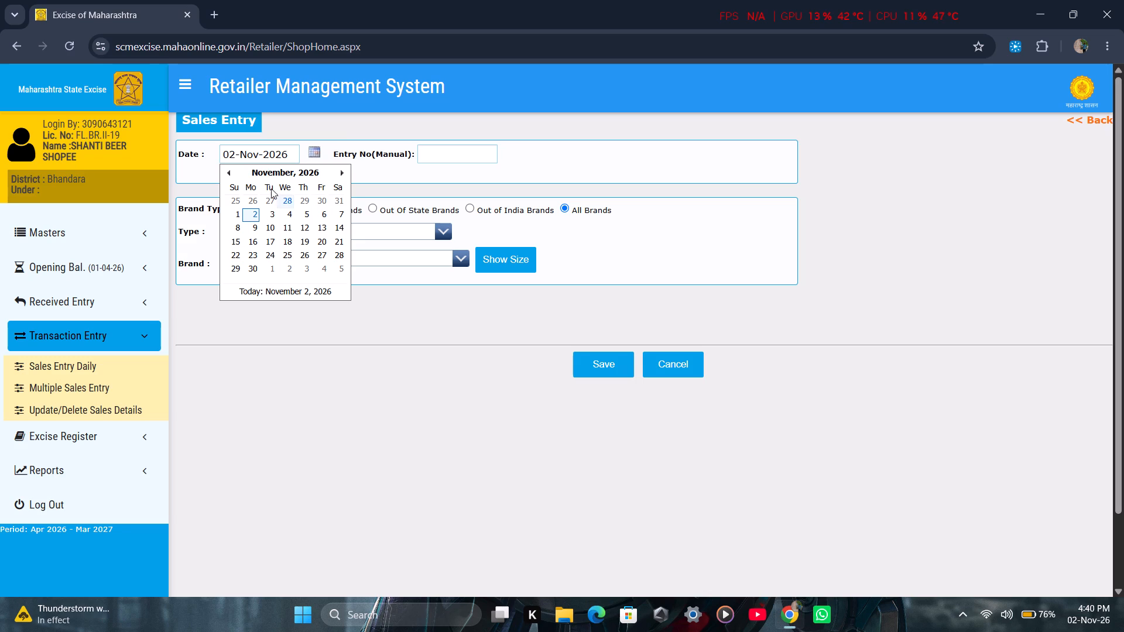
left_click(231, 174)
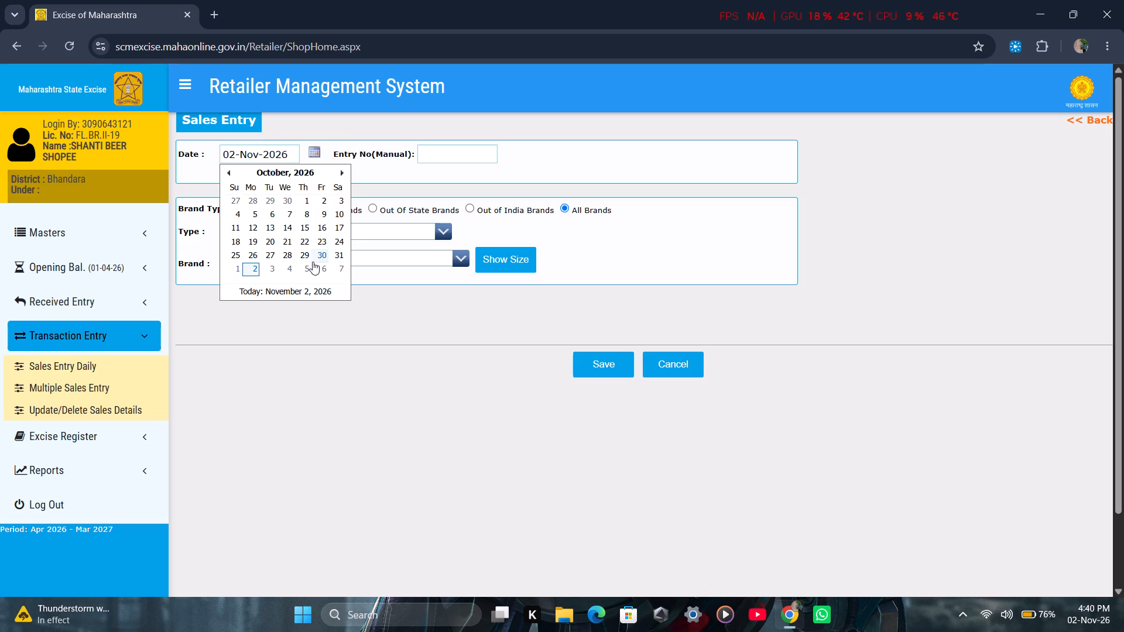
left_click(324, 251)
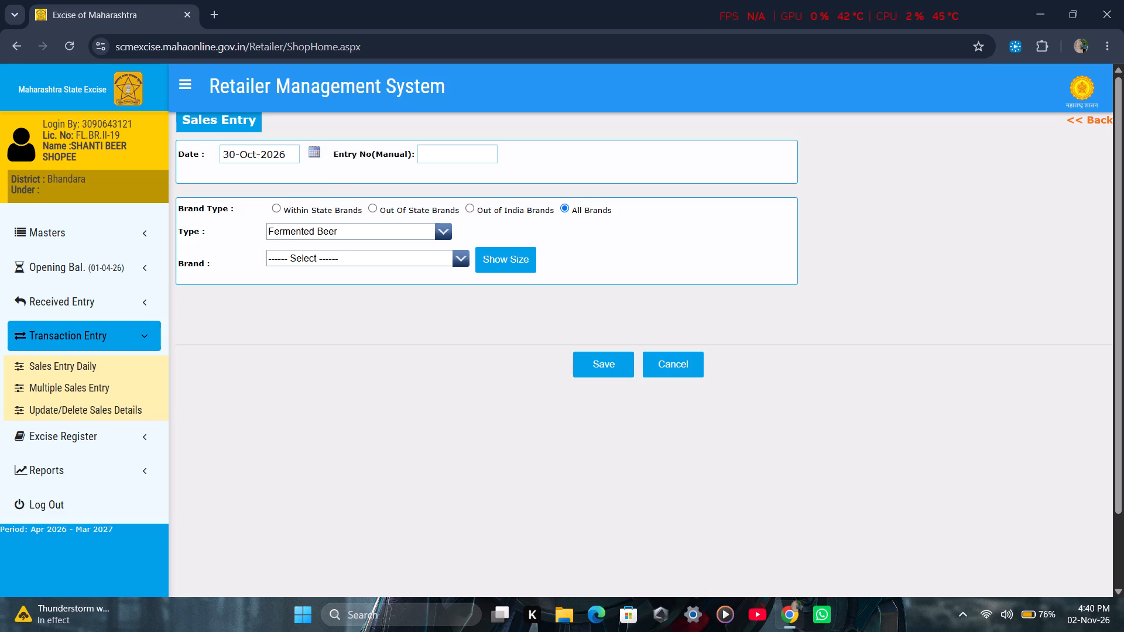
With the type set to Wines, add 3 bottles of Bro Code Original BC in the 250 ML size to the entry.
scroll(516, 260, "down", 5)
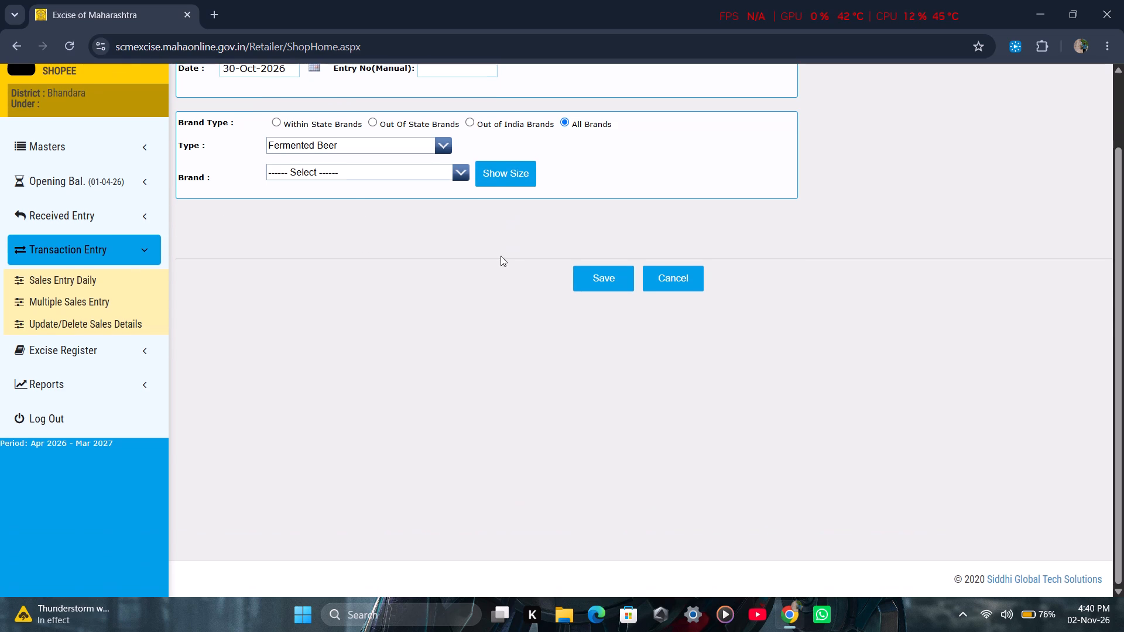
left_click(441, 149)
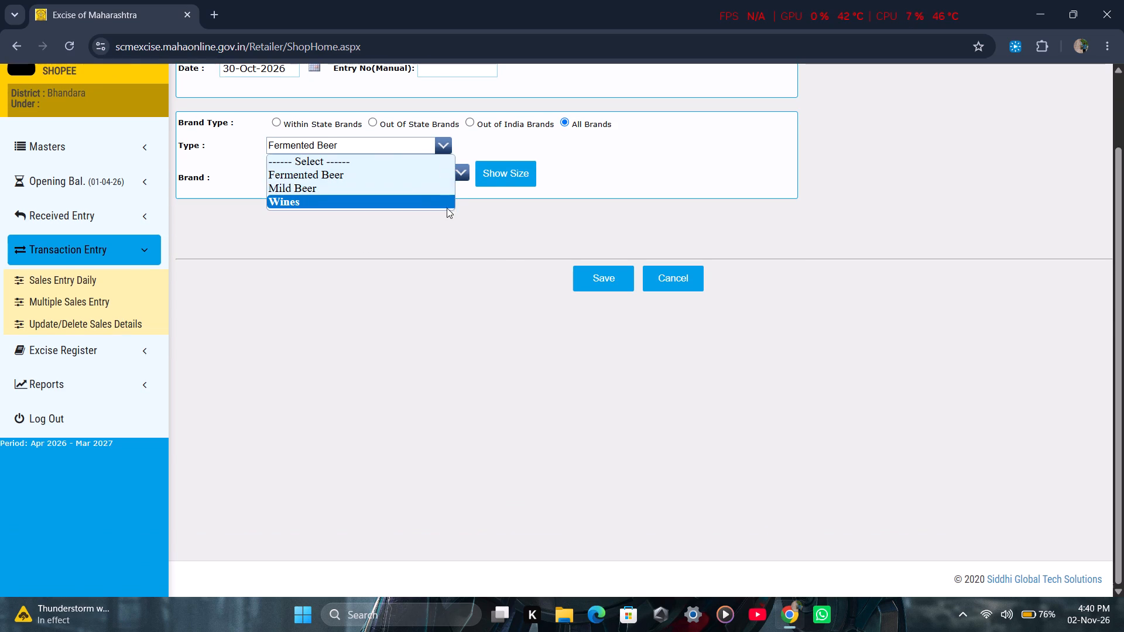
left_click(447, 208)
left_click(464, 171)
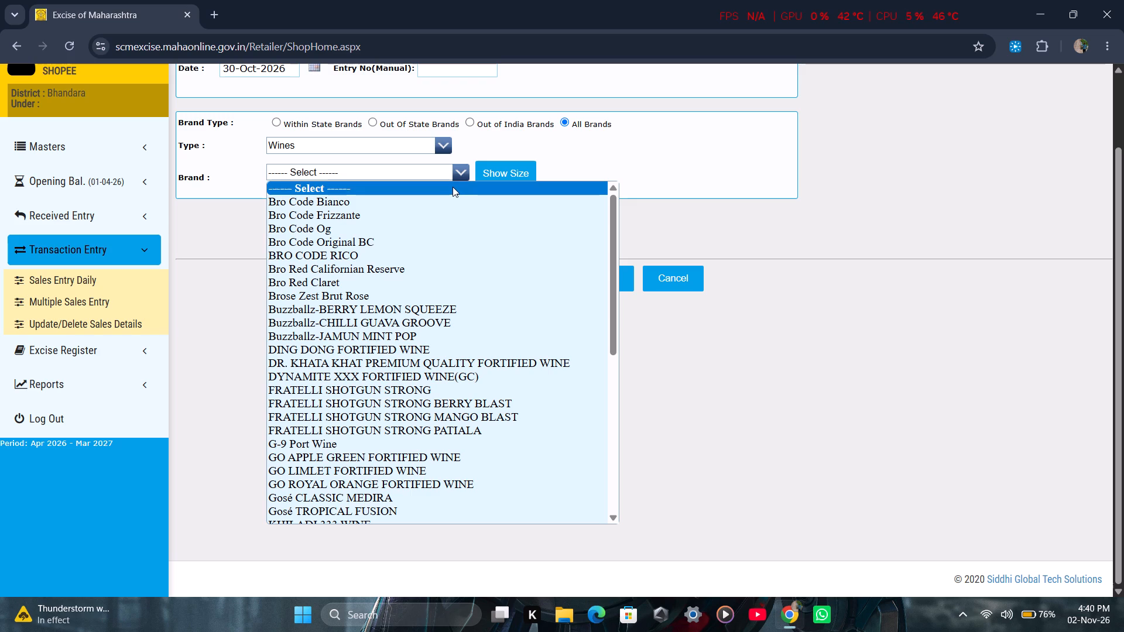
left_click(447, 243)
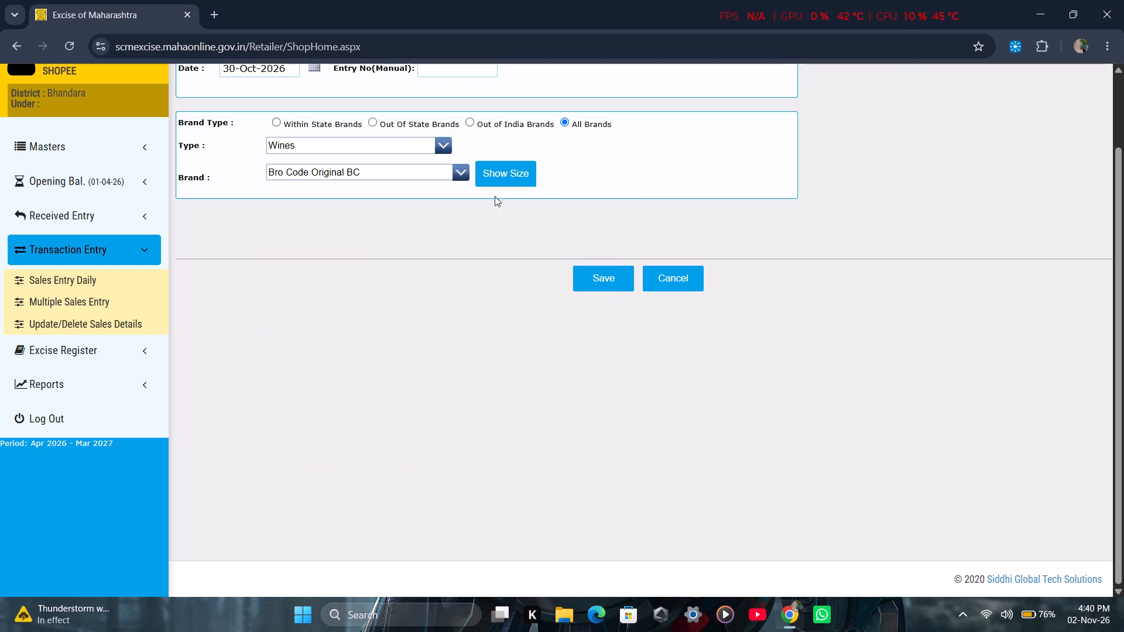
left_click(510, 184)
left_click(711, 232)
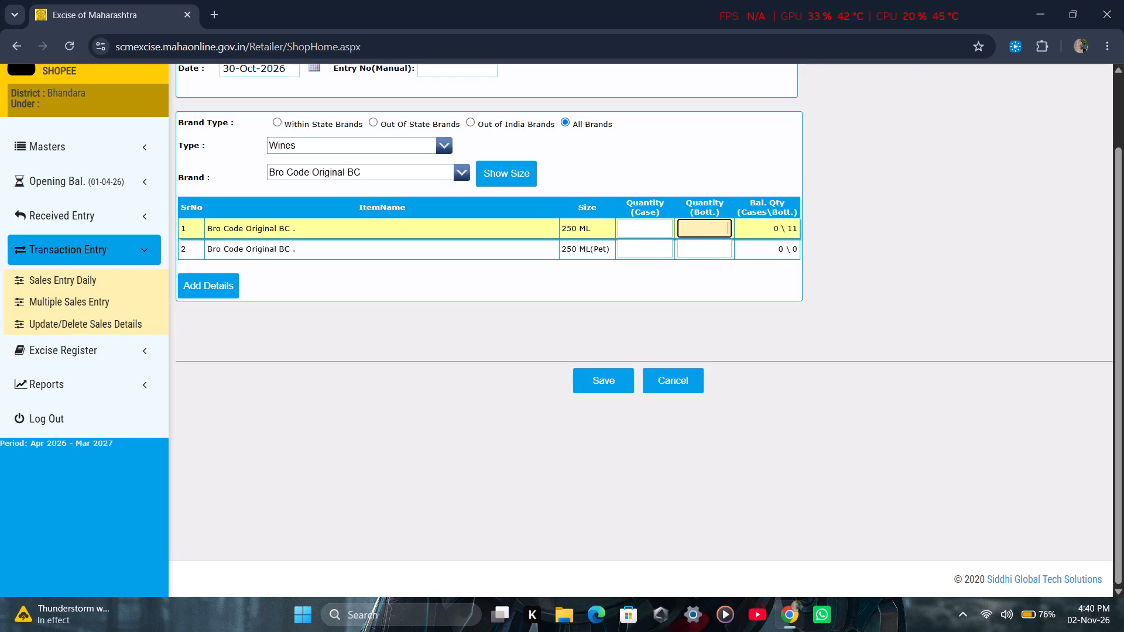
key("3")
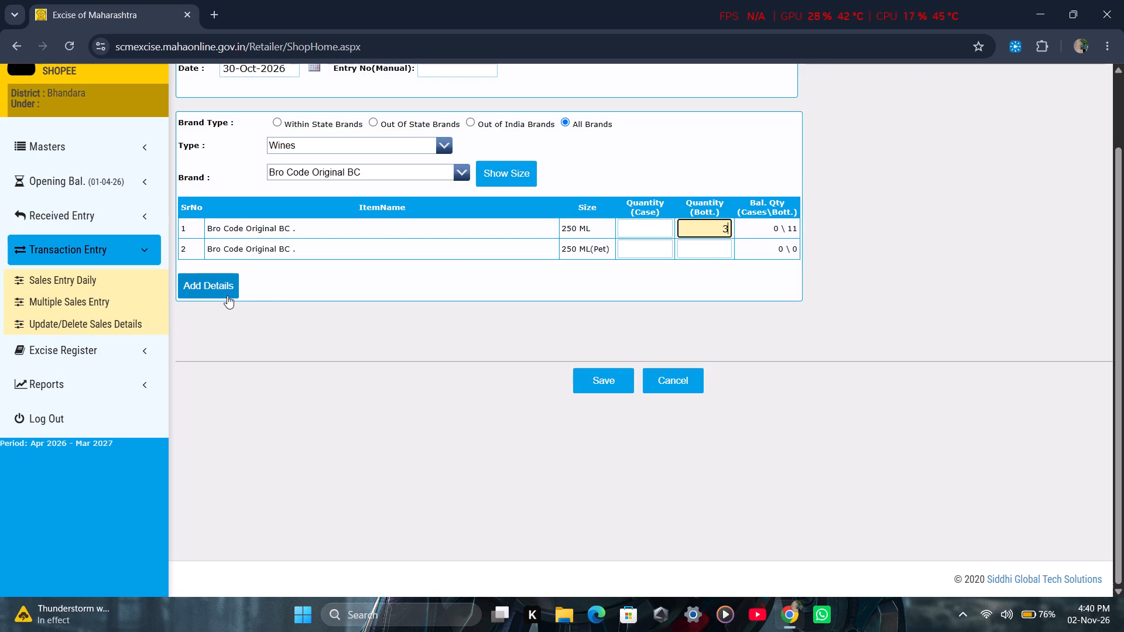
left_click(227, 287)
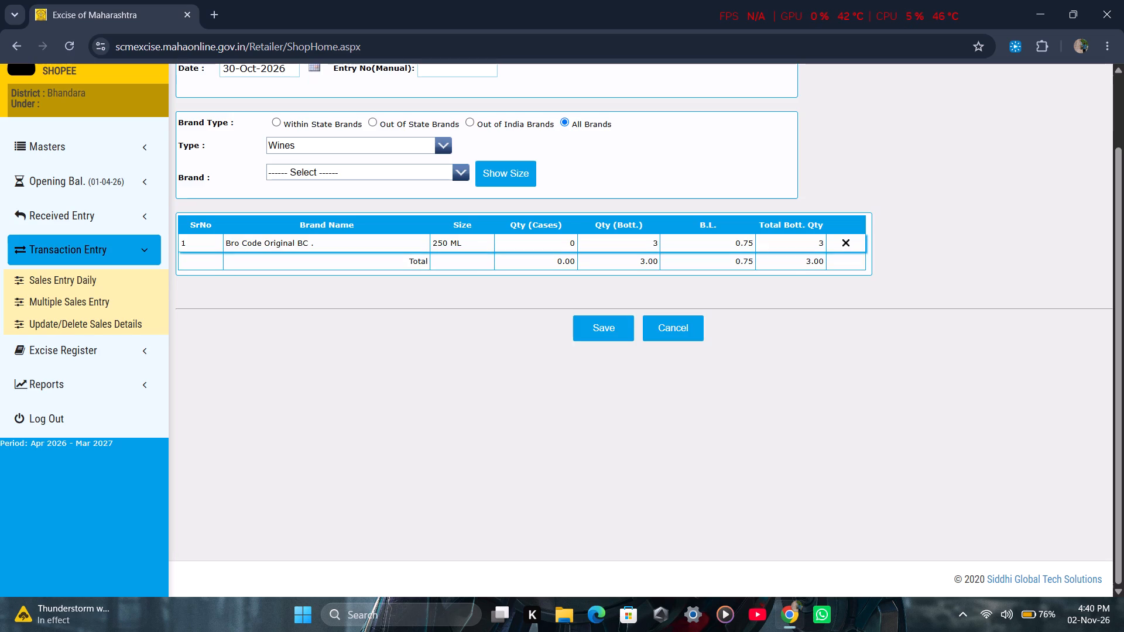
Add 4 bottles of Buzzballz-CHILLI GUAVA GROOVE in the 180 ML (Pet) size to the sales entry.
left_click(459, 170)
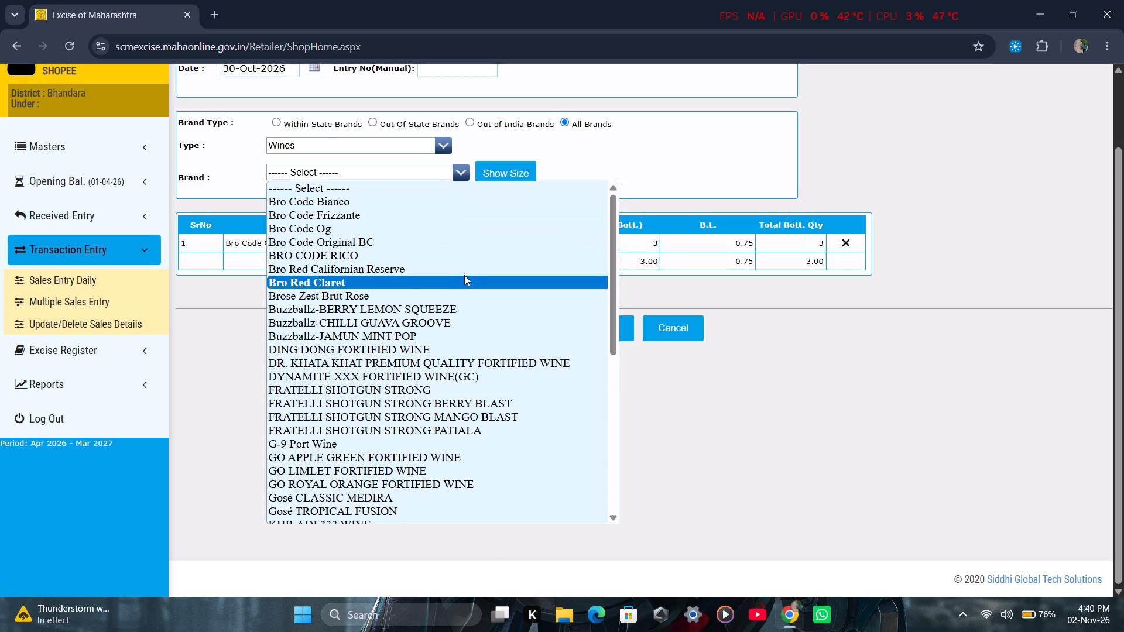
left_click(474, 321)
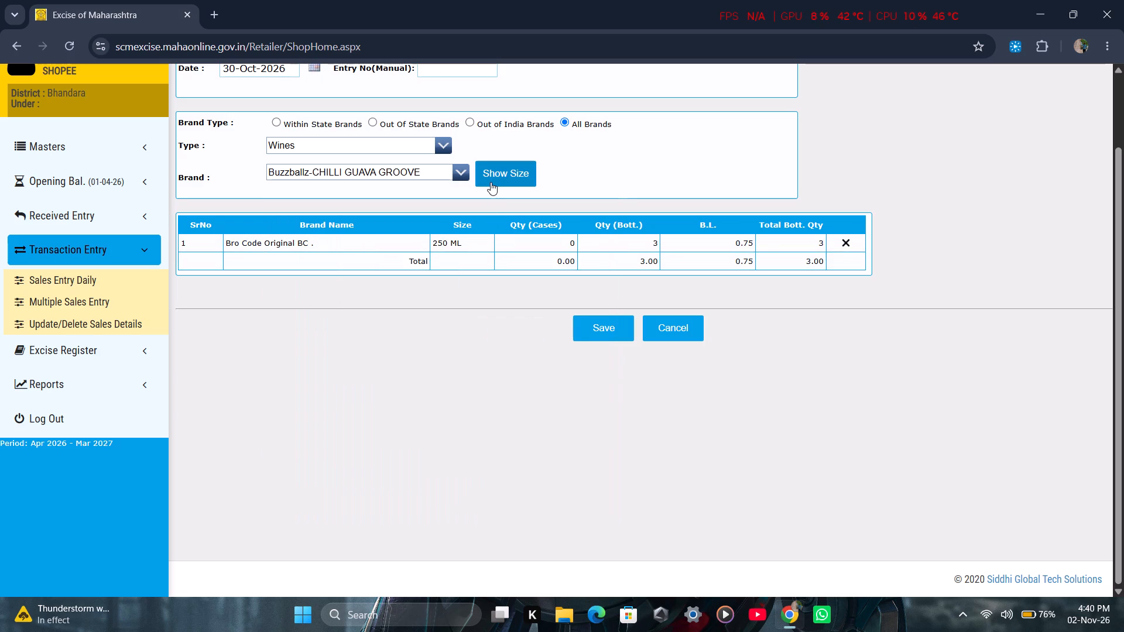
left_click(491, 182)
left_click(722, 255)
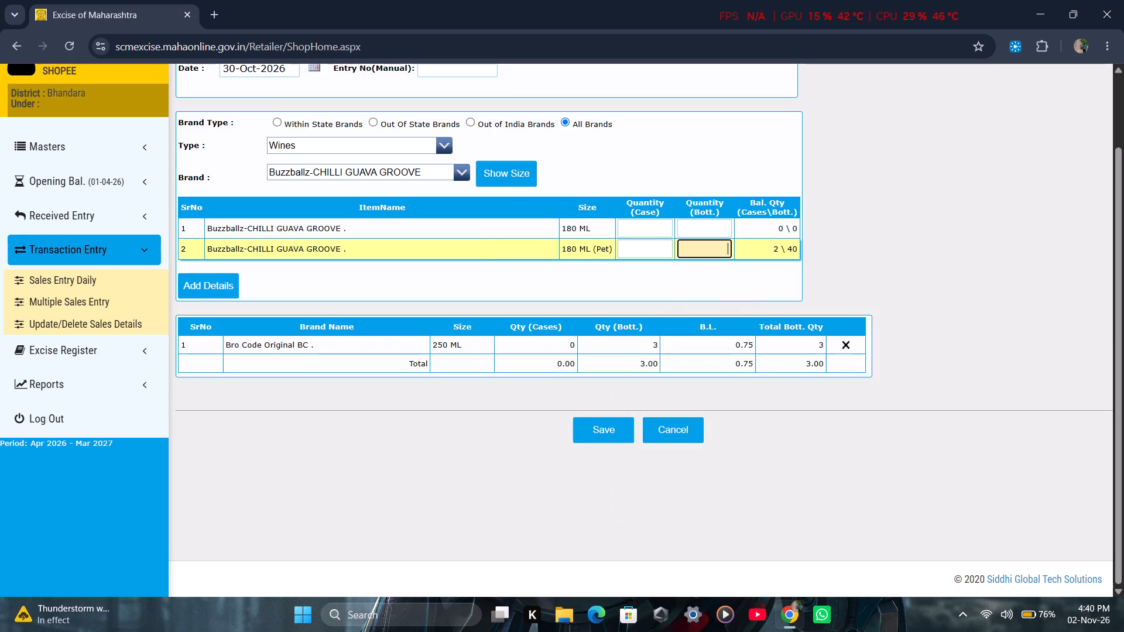
key("4")
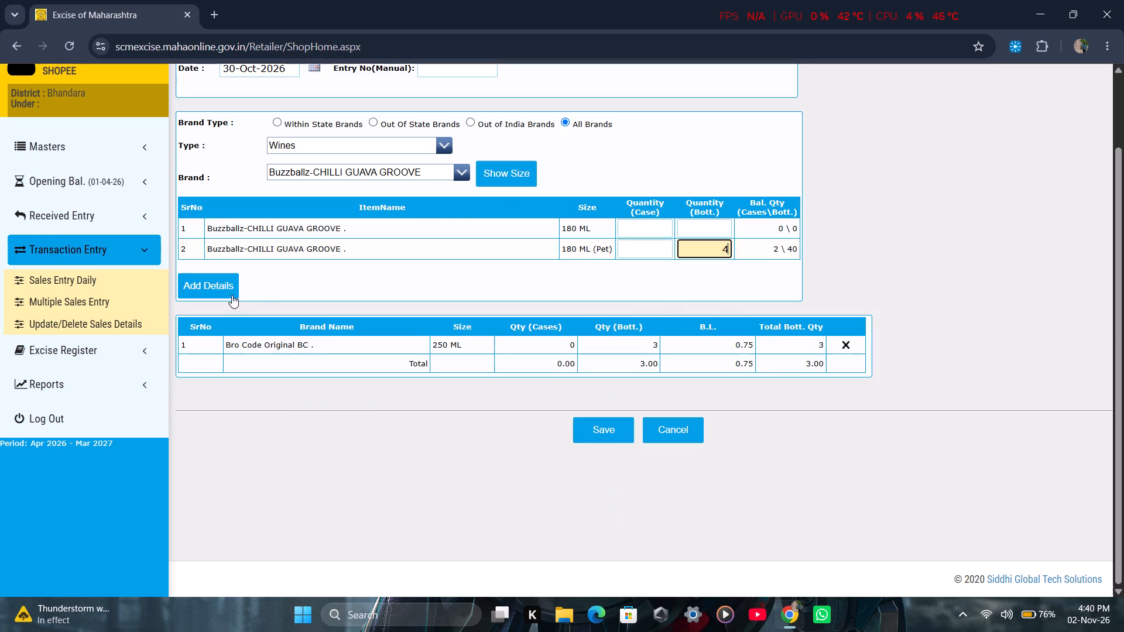
left_click(224, 292)
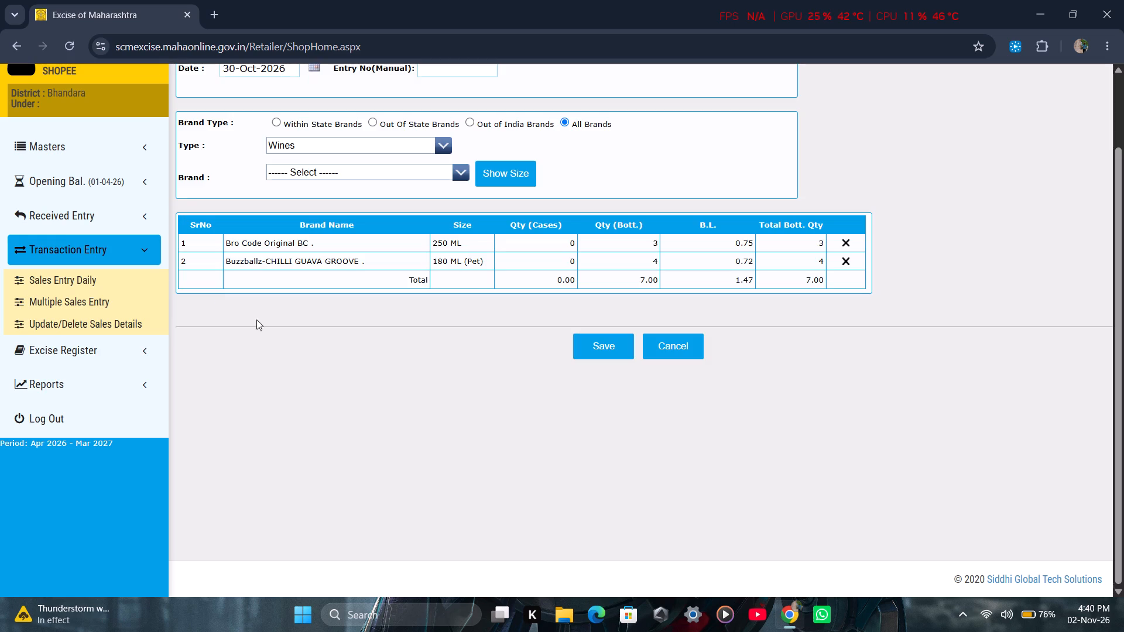
Add 9 bottles of Buzzballz-JAMUN MINT POP in the 180 ML (Pet) size to the sales entry.
scroll(289, 328, "down", 4)
left_click(461, 174)
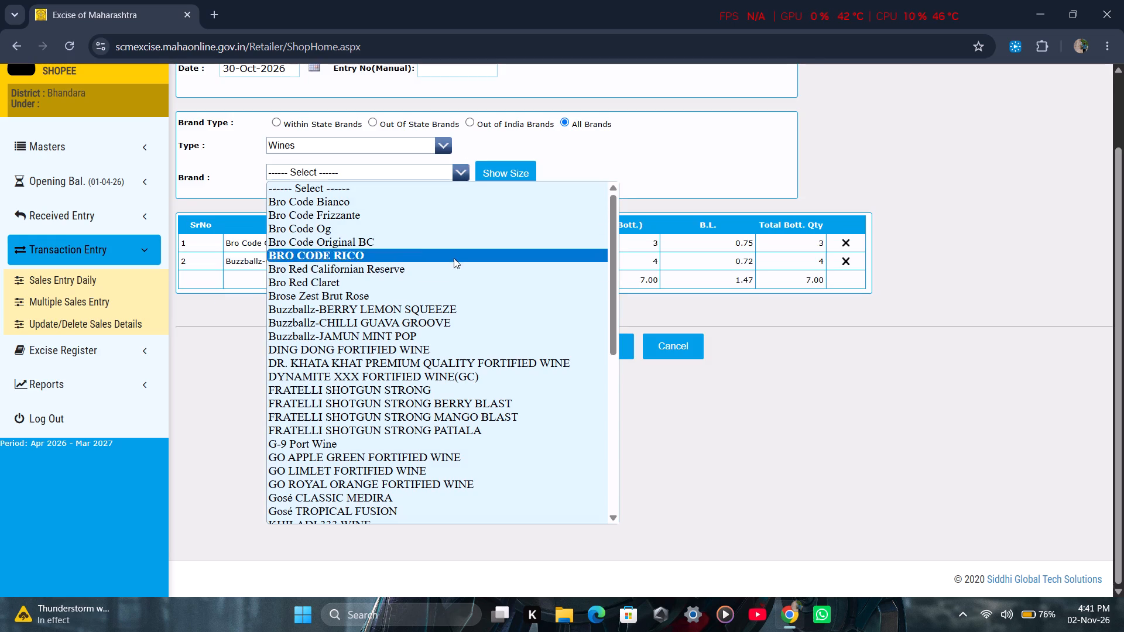
left_click(464, 332)
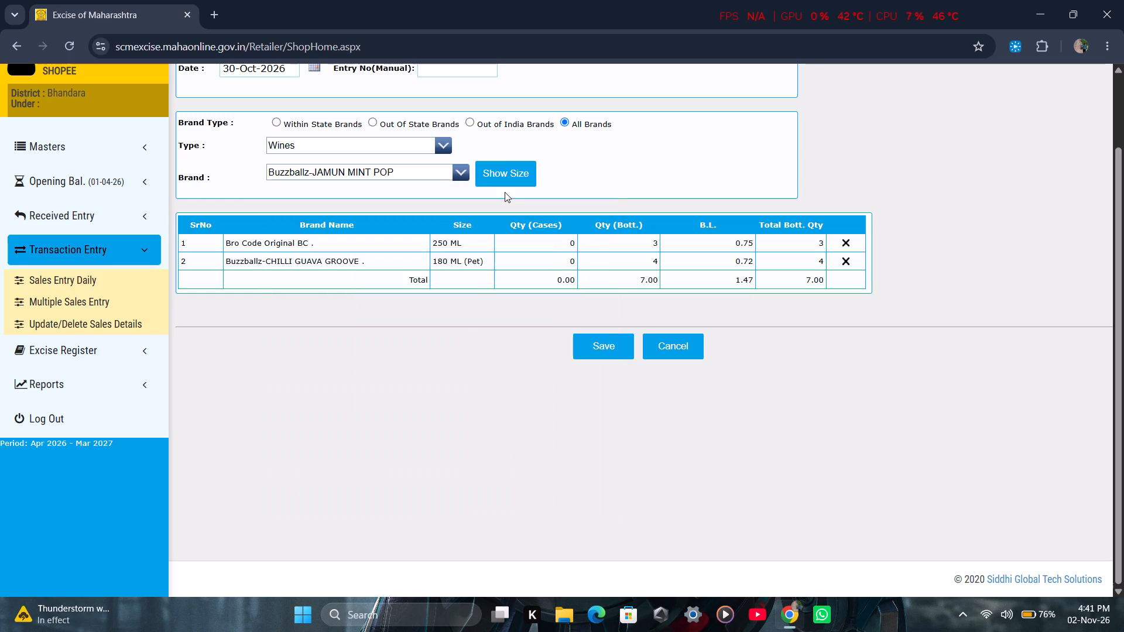
left_click(512, 176)
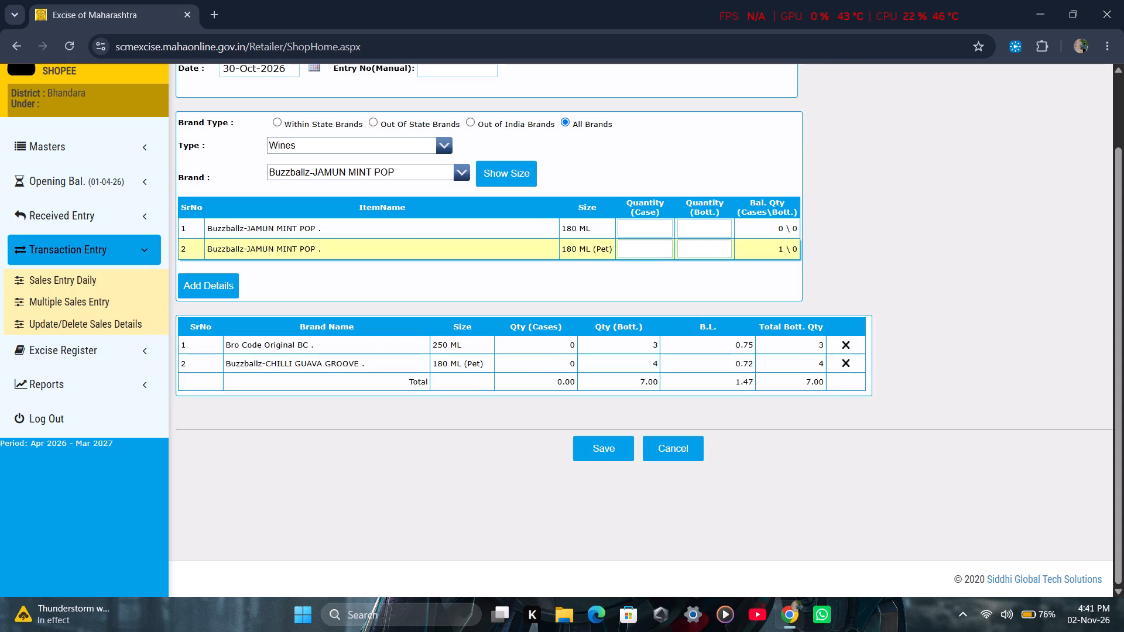
left_click(708, 246)
key("9")
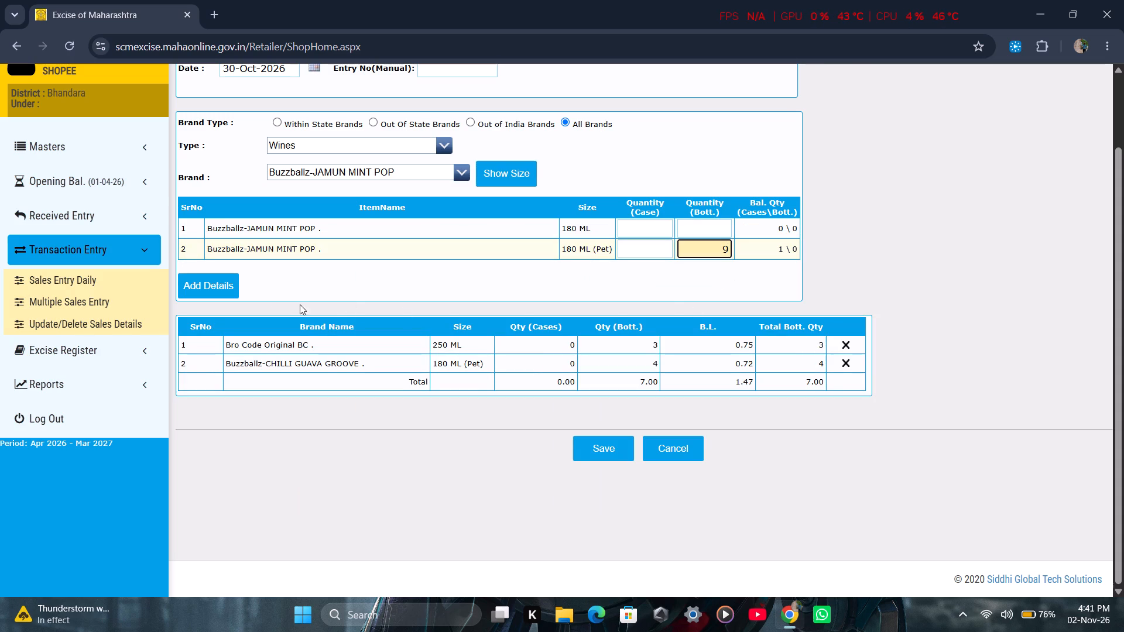
left_click(213, 289)
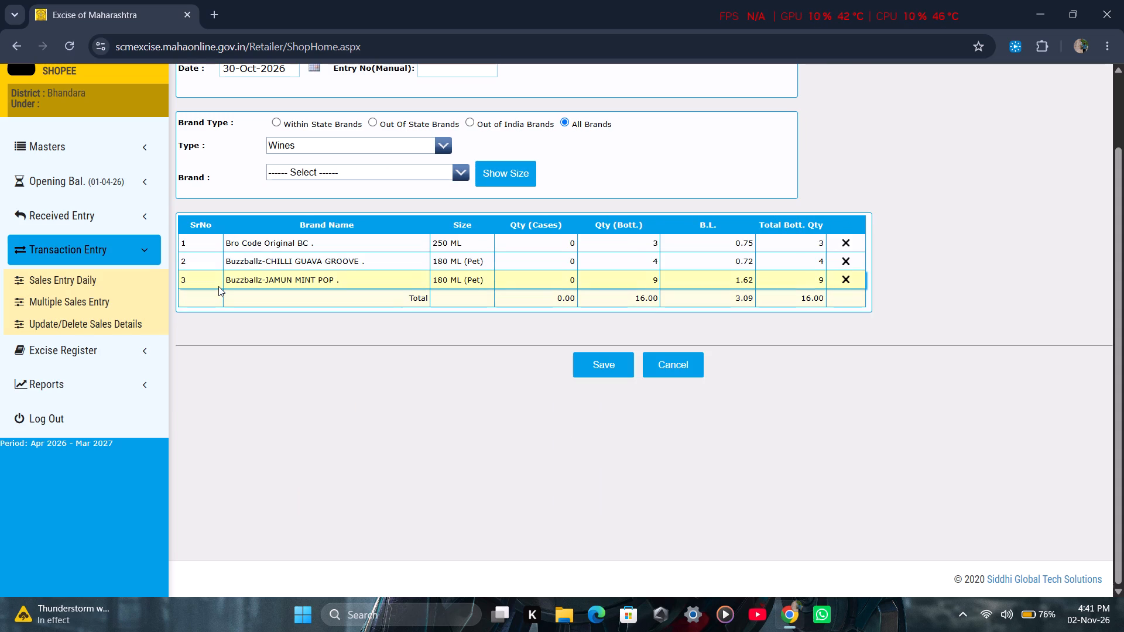
Add 12 bottles of Buzzballz-BERRY LEMON SQUEEZE in the 180 ML (Pet) size to the sales entry.
left_click(460, 166)
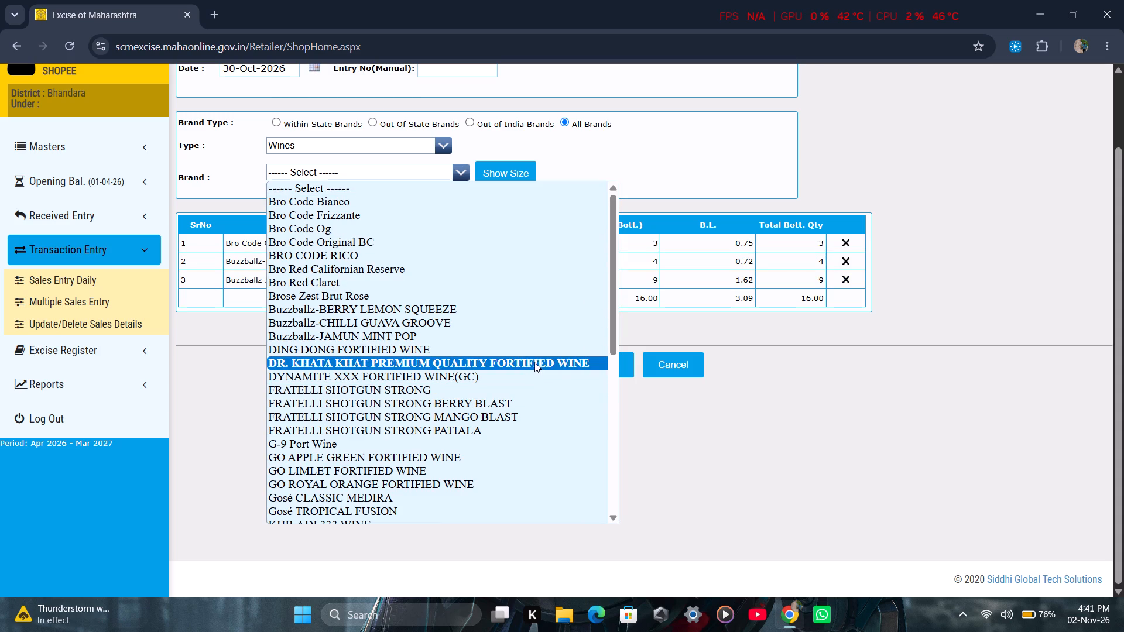
left_click(546, 315)
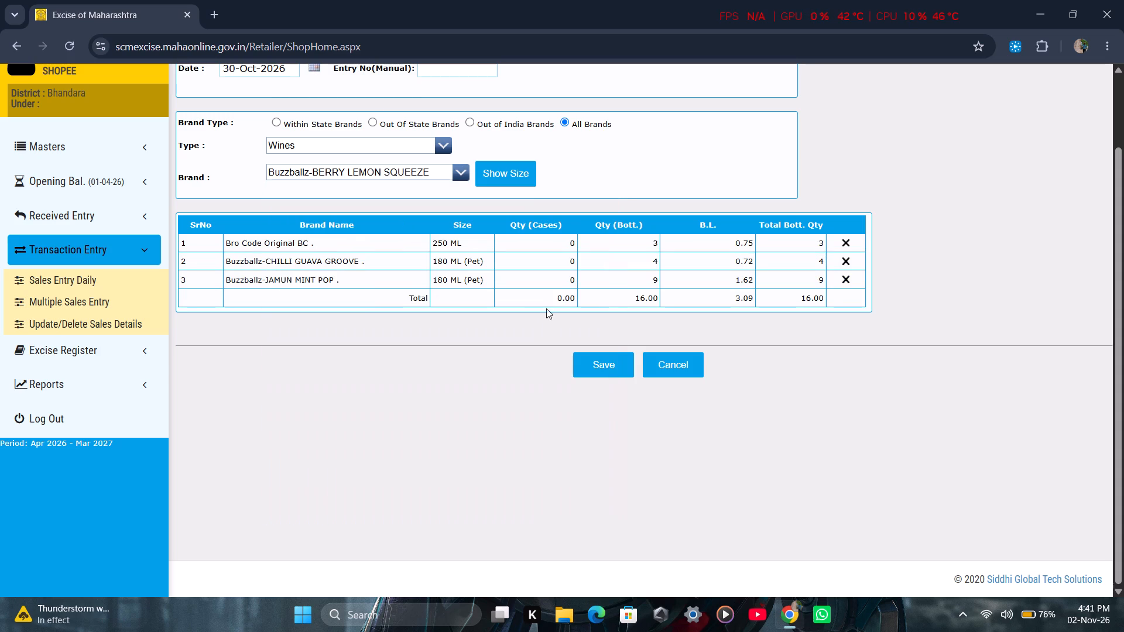
left_click(528, 171)
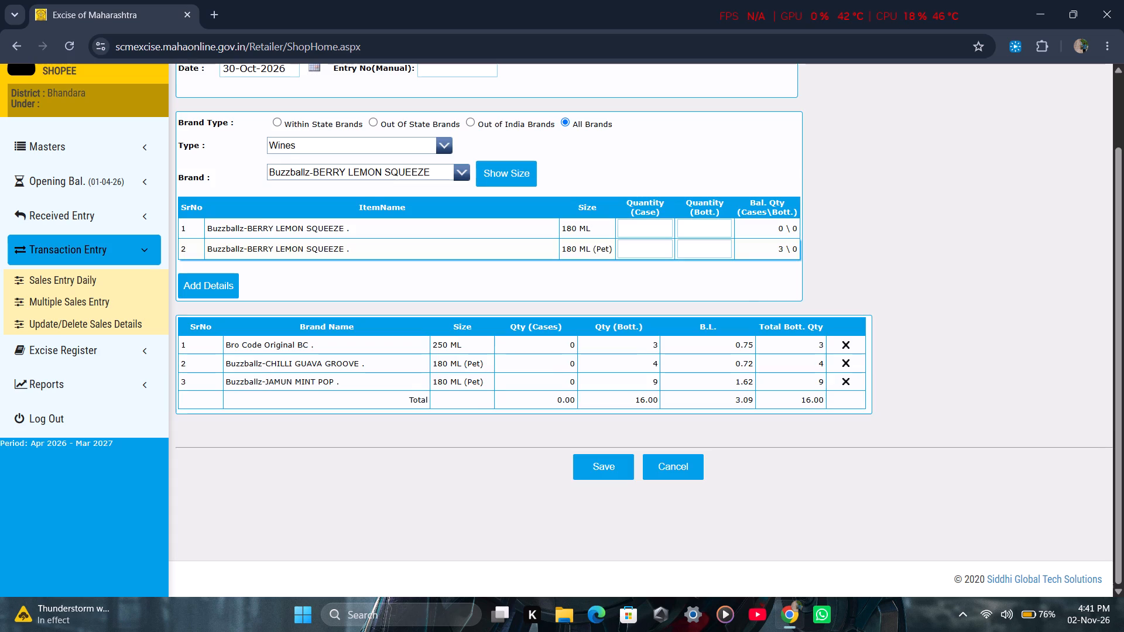
left_click(682, 241)
type("12")
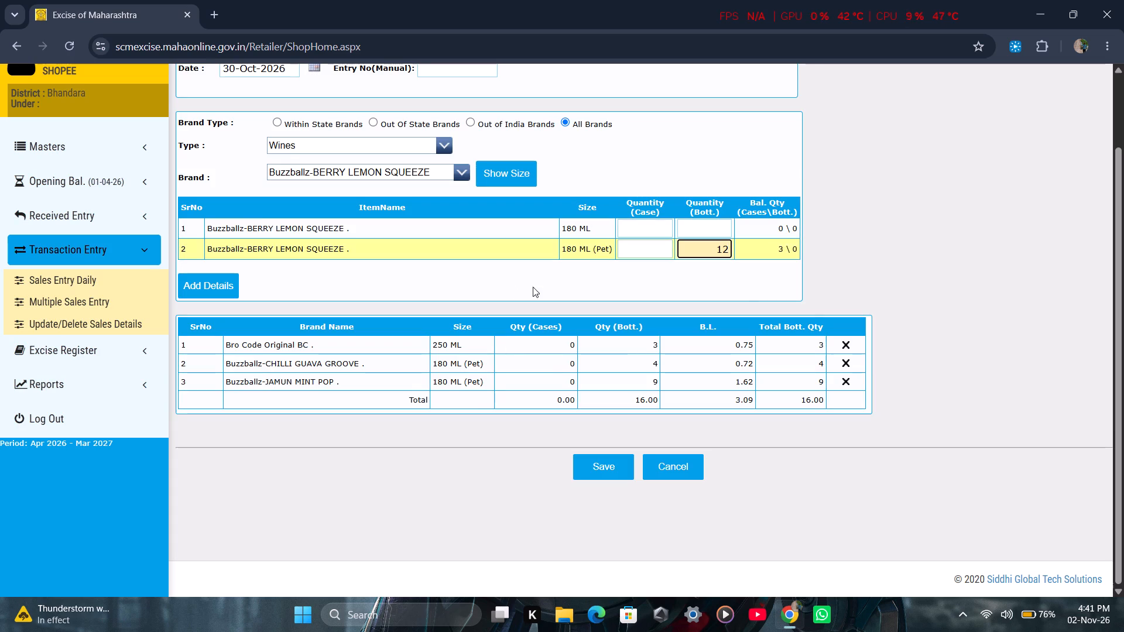
left_click(211, 288)
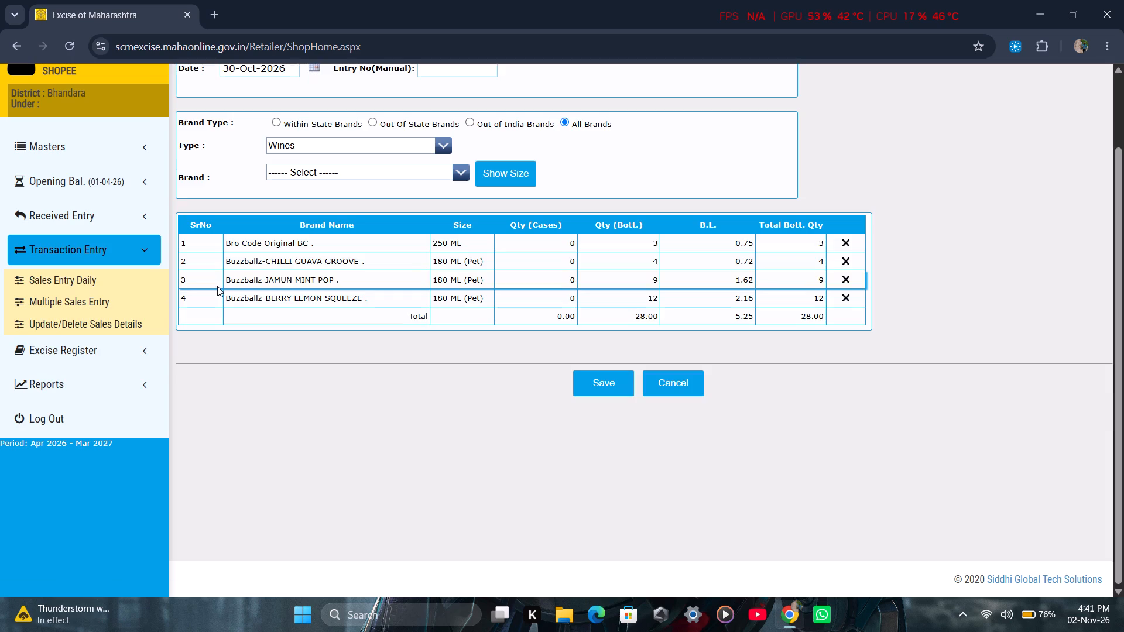
Add 35 bottles of DING DONG FORTIFIED WINE in the 180 ML size to the sales entry.
scroll(377, 287, "down", 5)
left_click(467, 174)
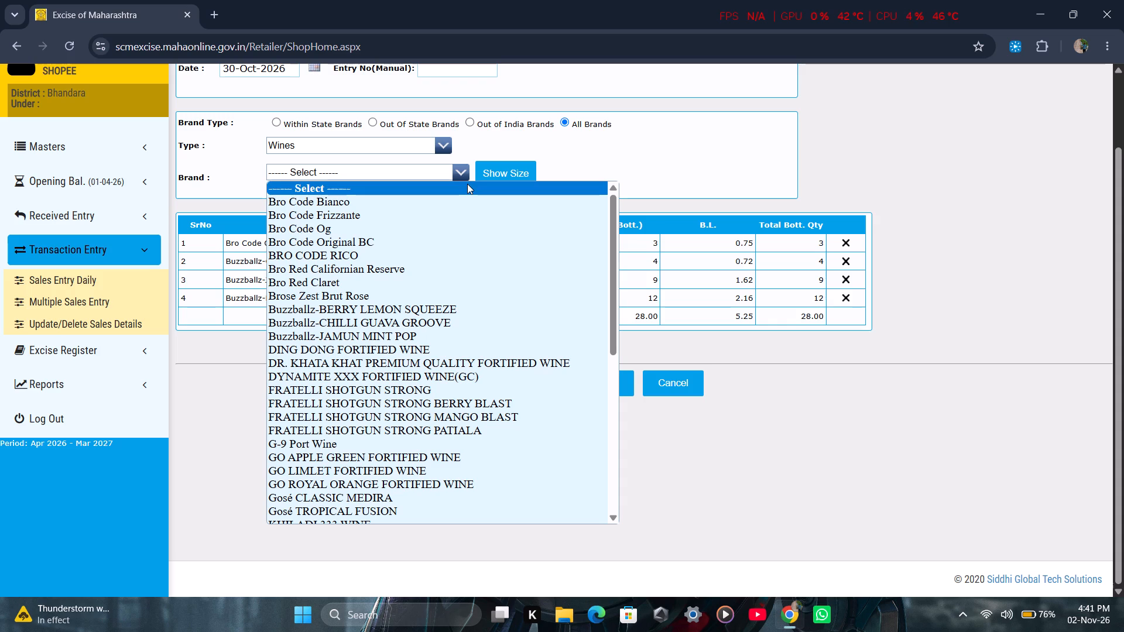
left_click(462, 349)
left_click(533, 183)
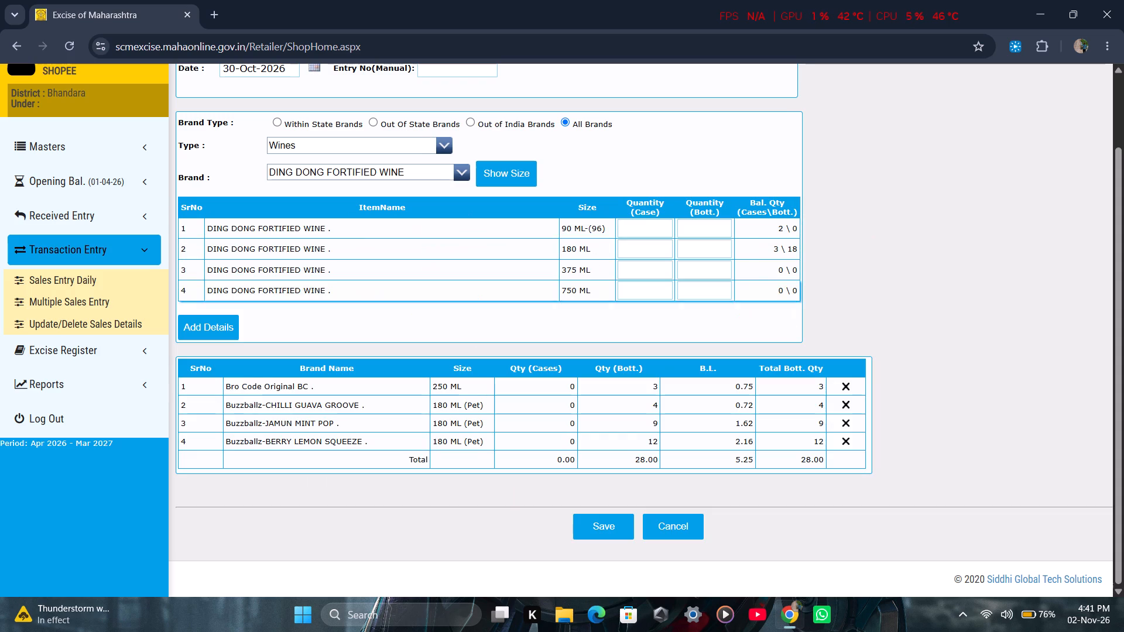
left_click(706, 248)
type("35")
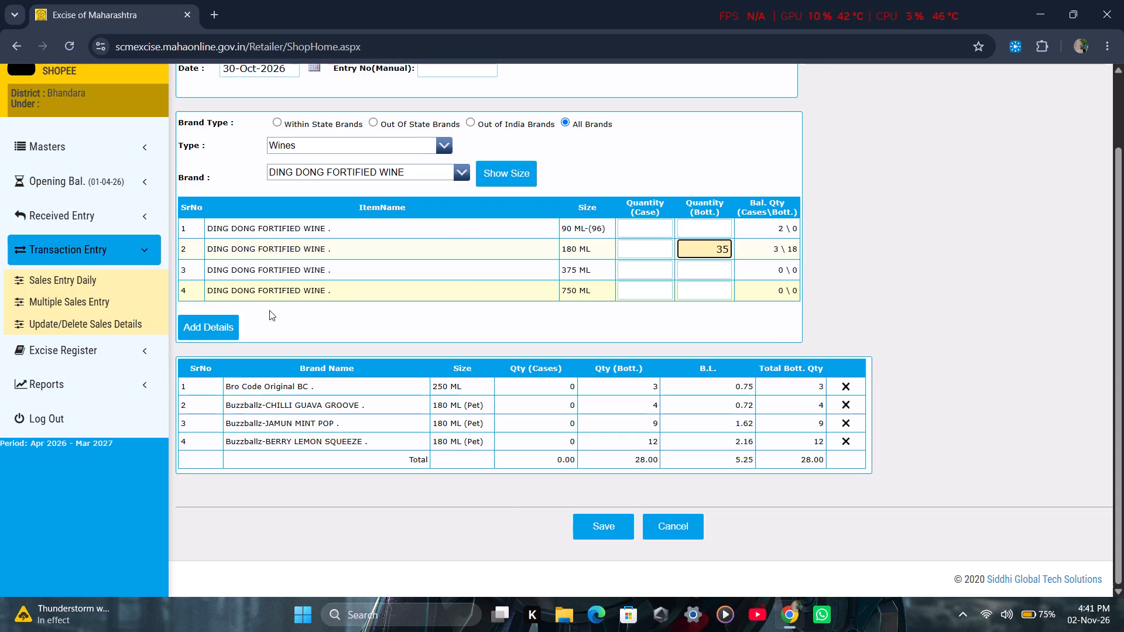
left_click(183, 332)
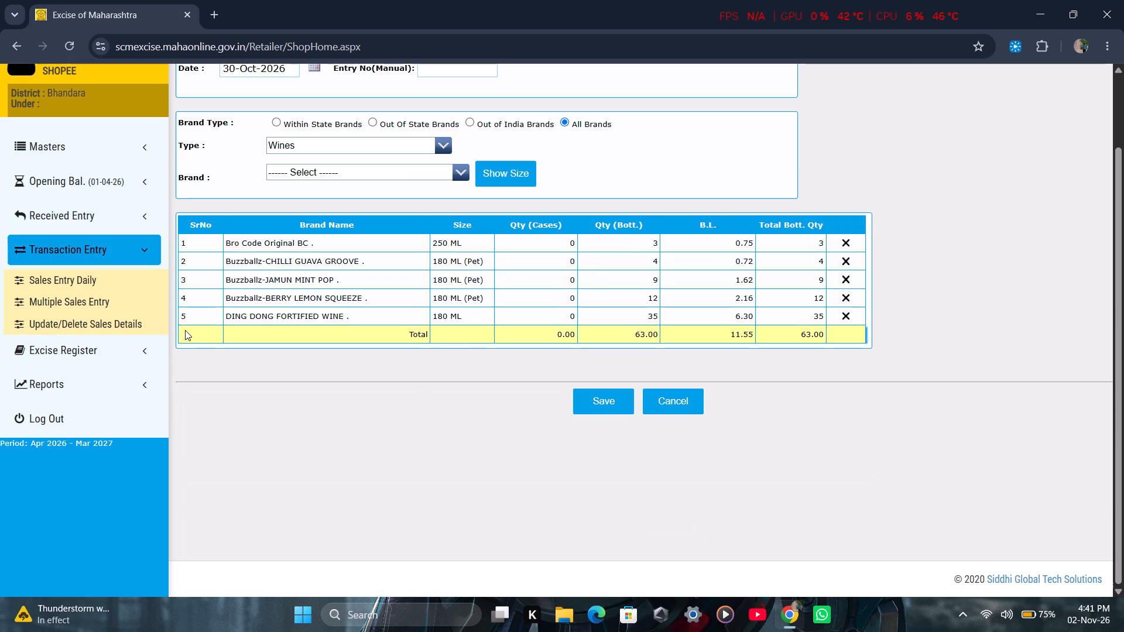
Add DYNAMITE XXX FORTIFIED WINE(GC) to the sales entry with 4 bottles of 180 ML and 9 bottles of 90 ML-(96).
scroll(423, 318, "down", 4)
left_click(464, 166)
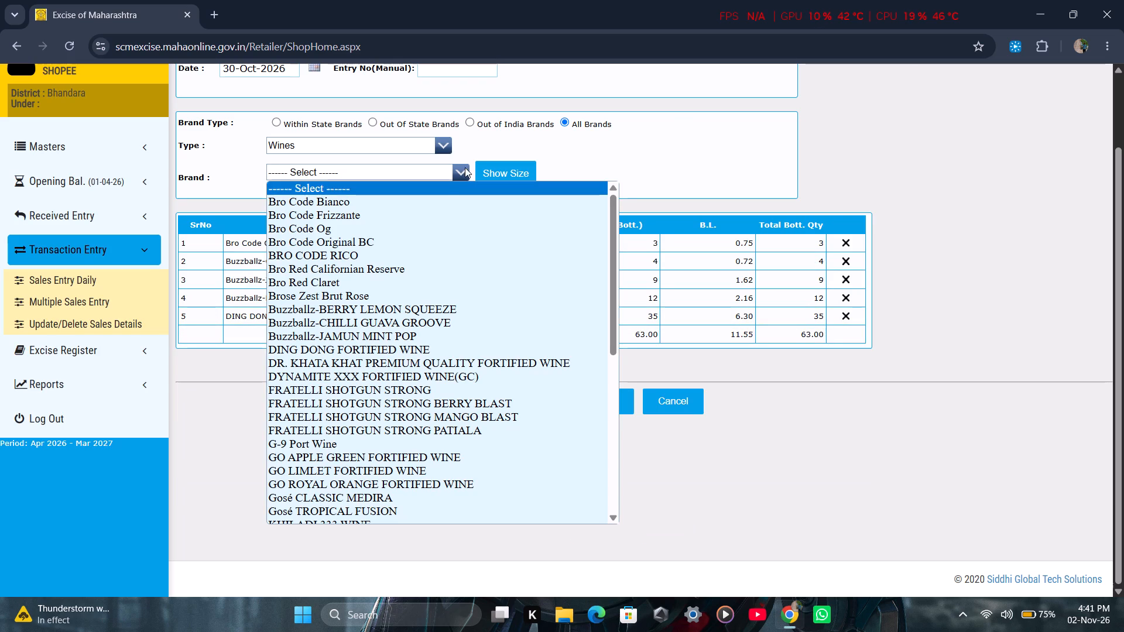
left_click(470, 376)
left_click(529, 173)
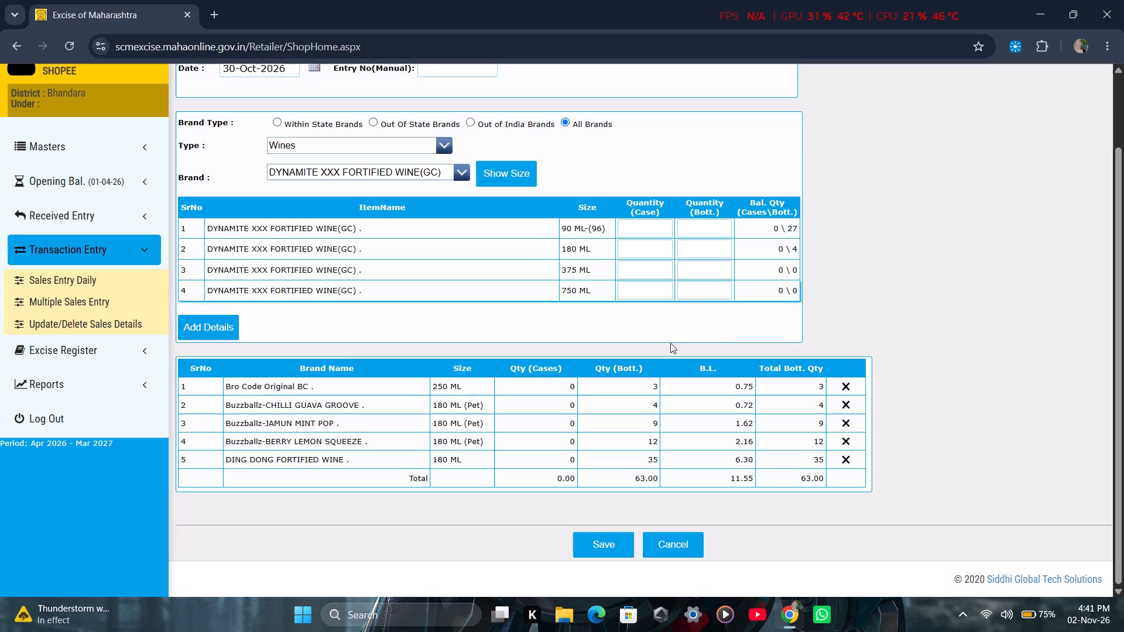
left_click(707, 248)
key("4")
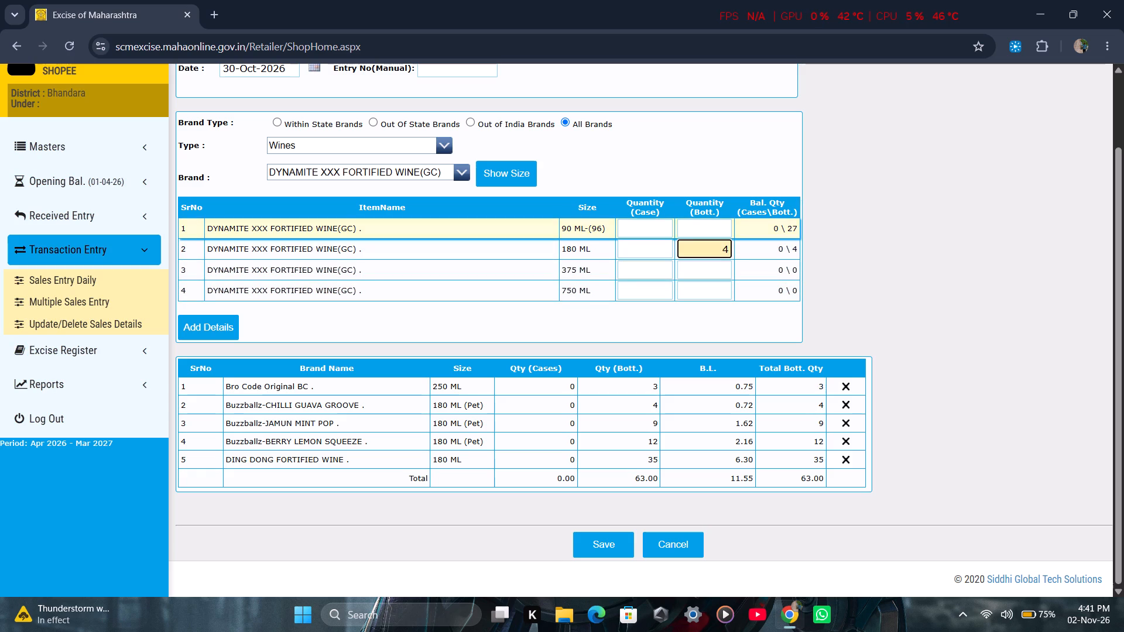
left_click(693, 222)
key("9")
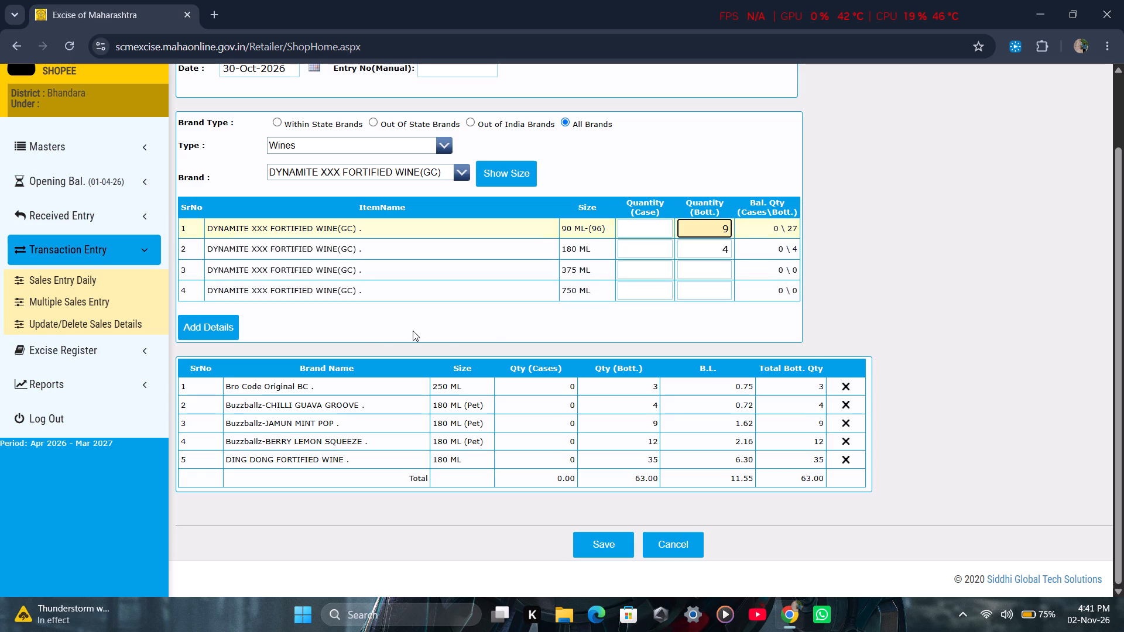
left_click(223, 331)
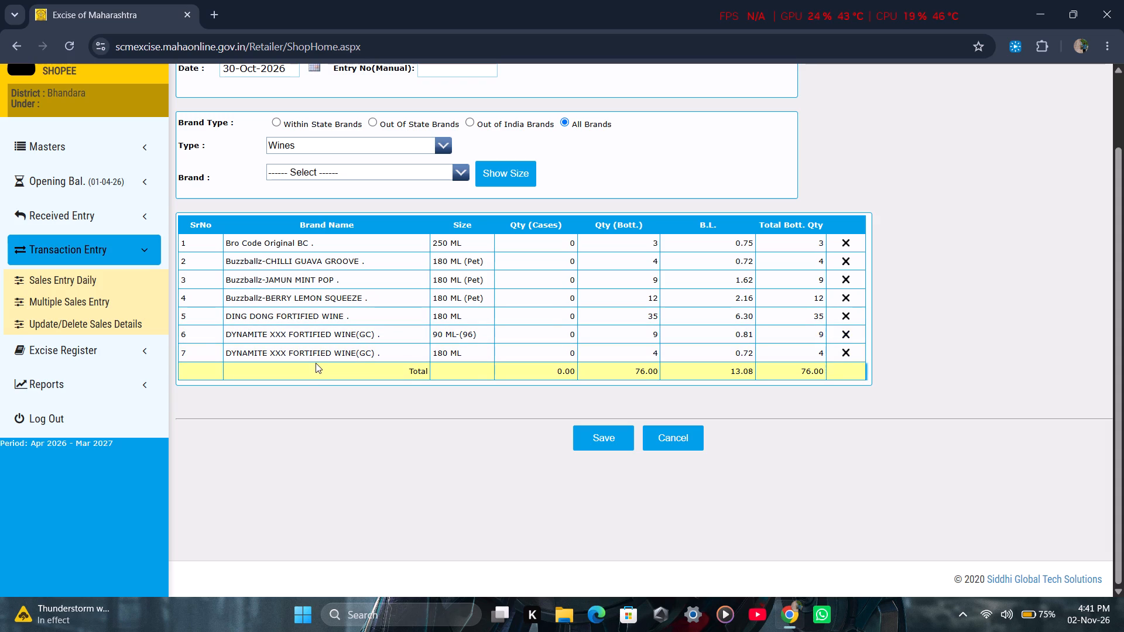
Add 3 bottles of GO APPLE GREEN FORTIFIED WINE in the 180 ML size to the sales entry.
left_click(464, 172)
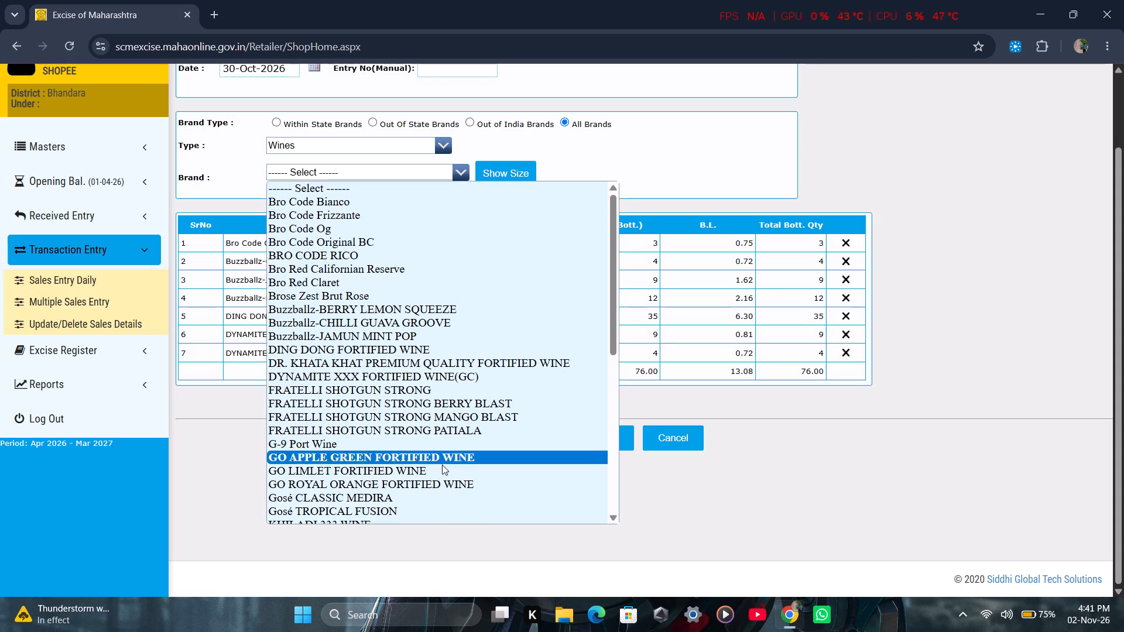
left_click(442, 463)
left_click(520, 176)
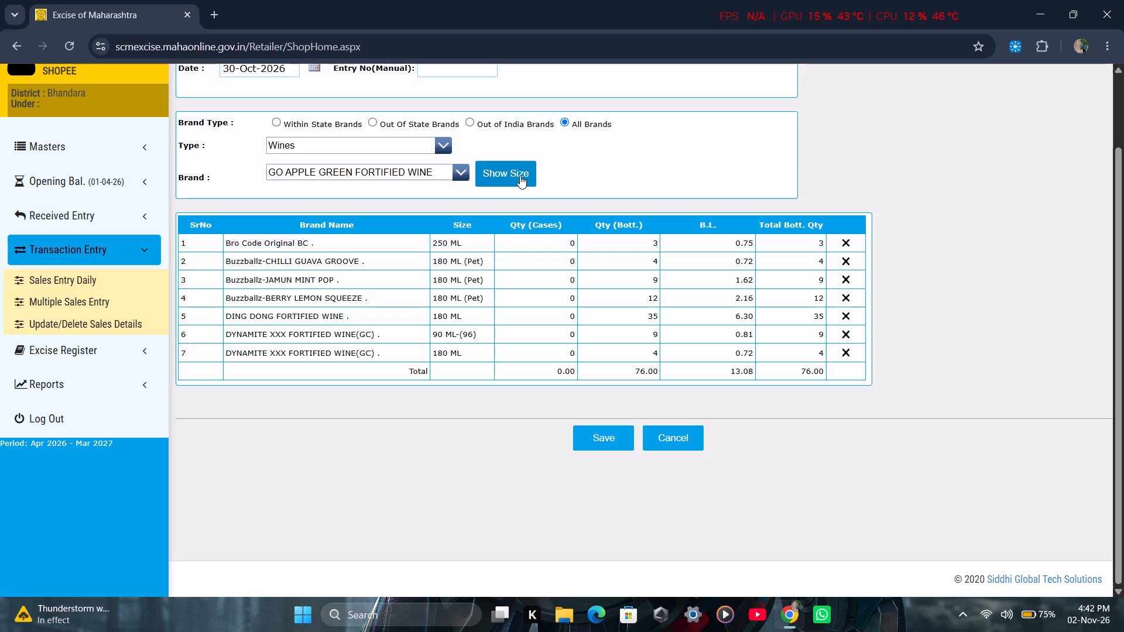
left_click(695, 249)
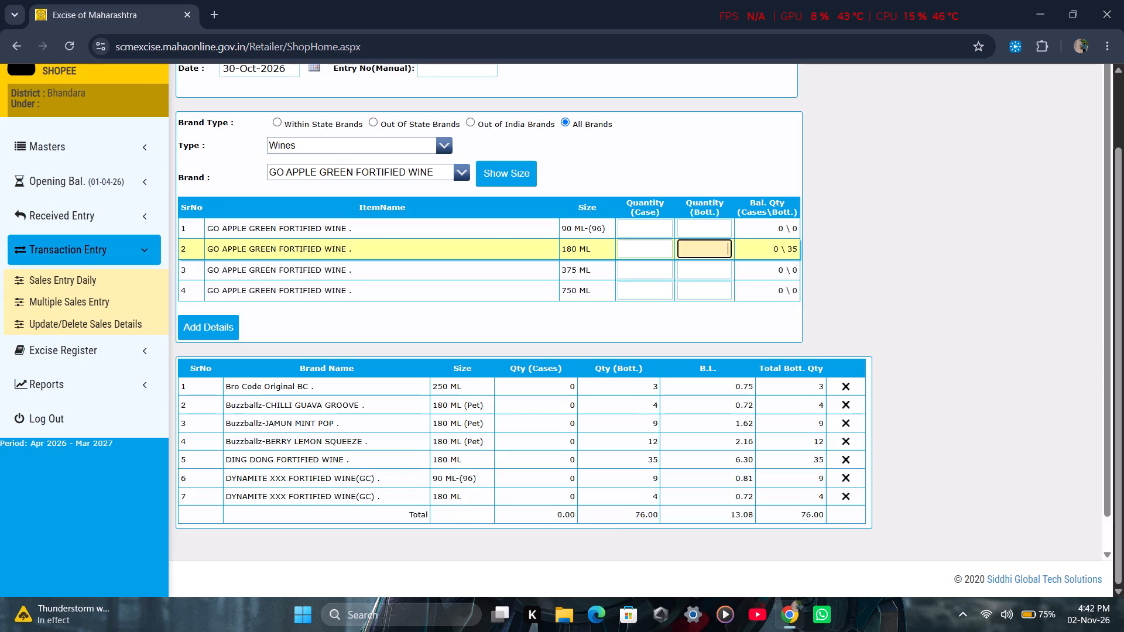
key("3")
left_click(210, 325)
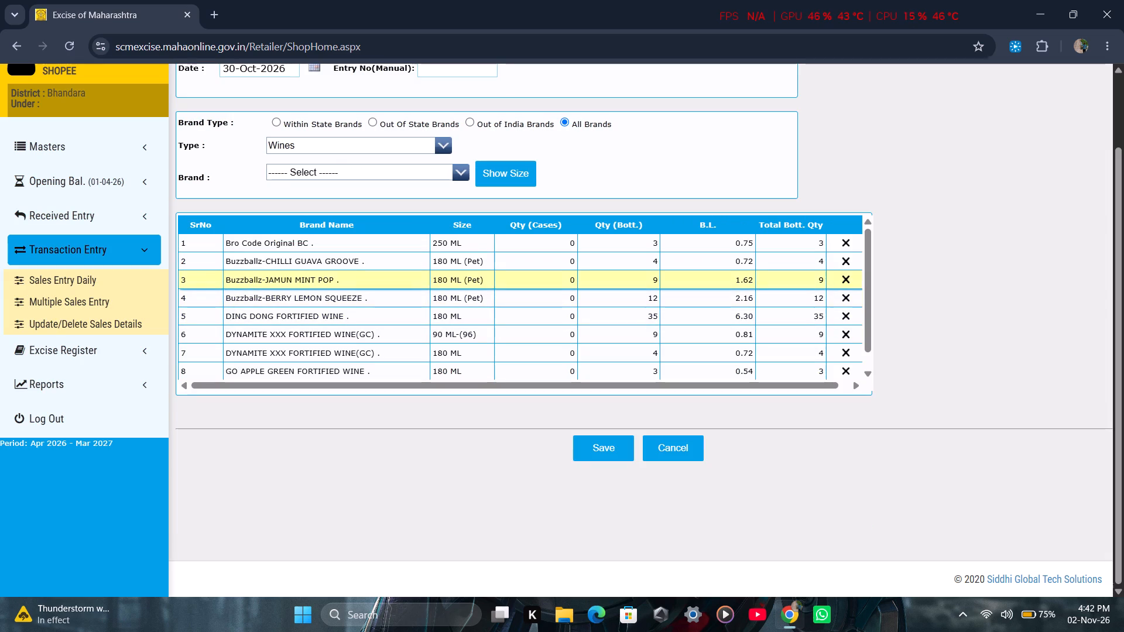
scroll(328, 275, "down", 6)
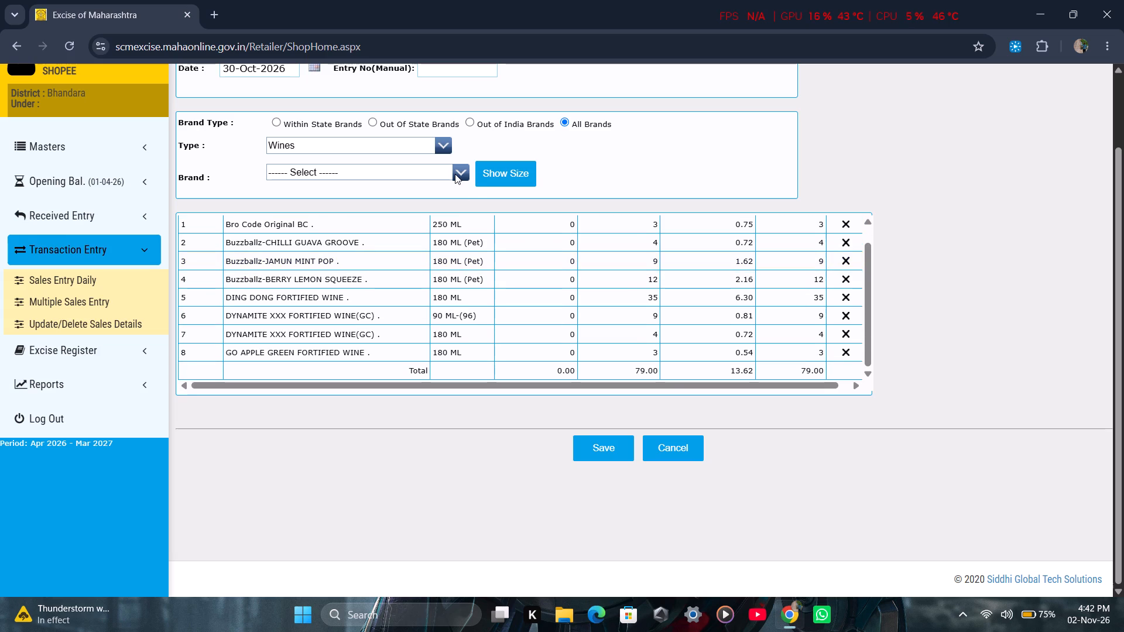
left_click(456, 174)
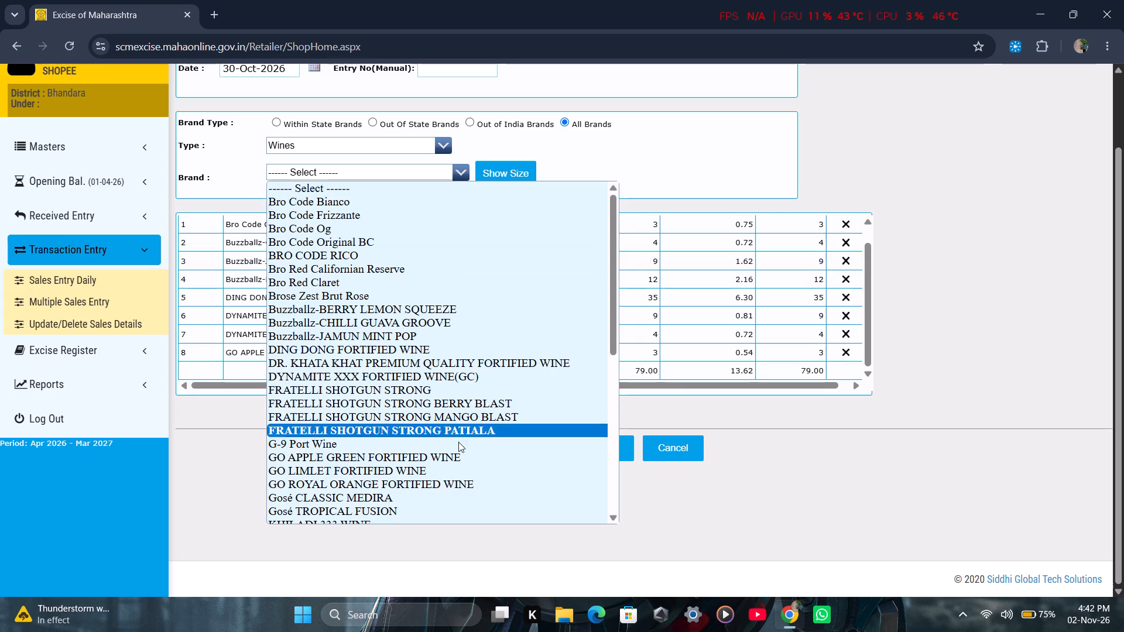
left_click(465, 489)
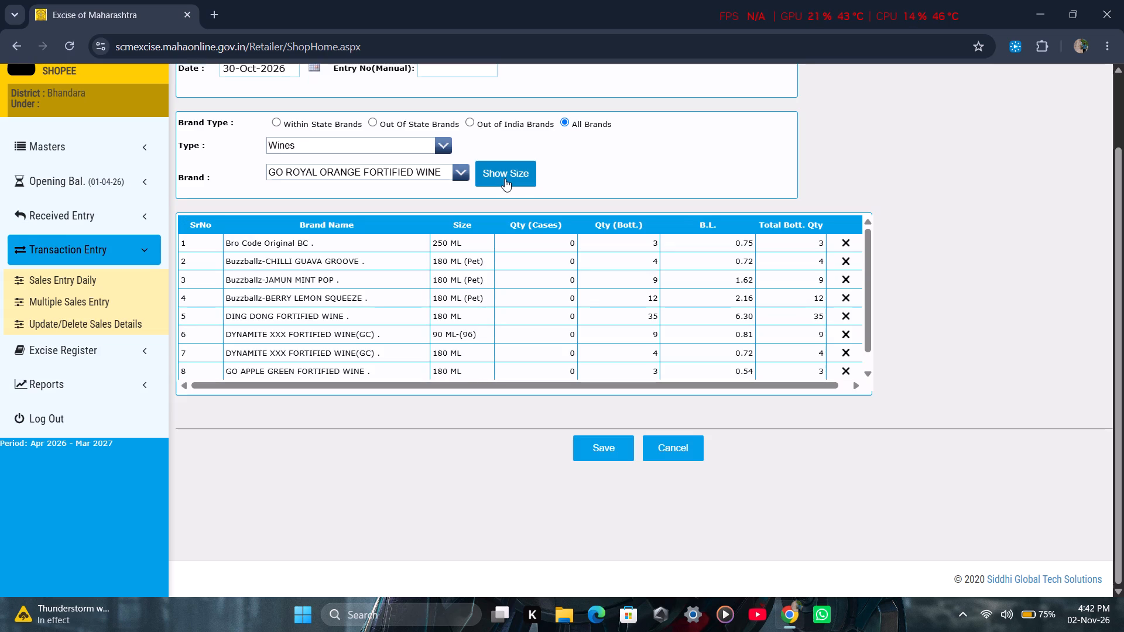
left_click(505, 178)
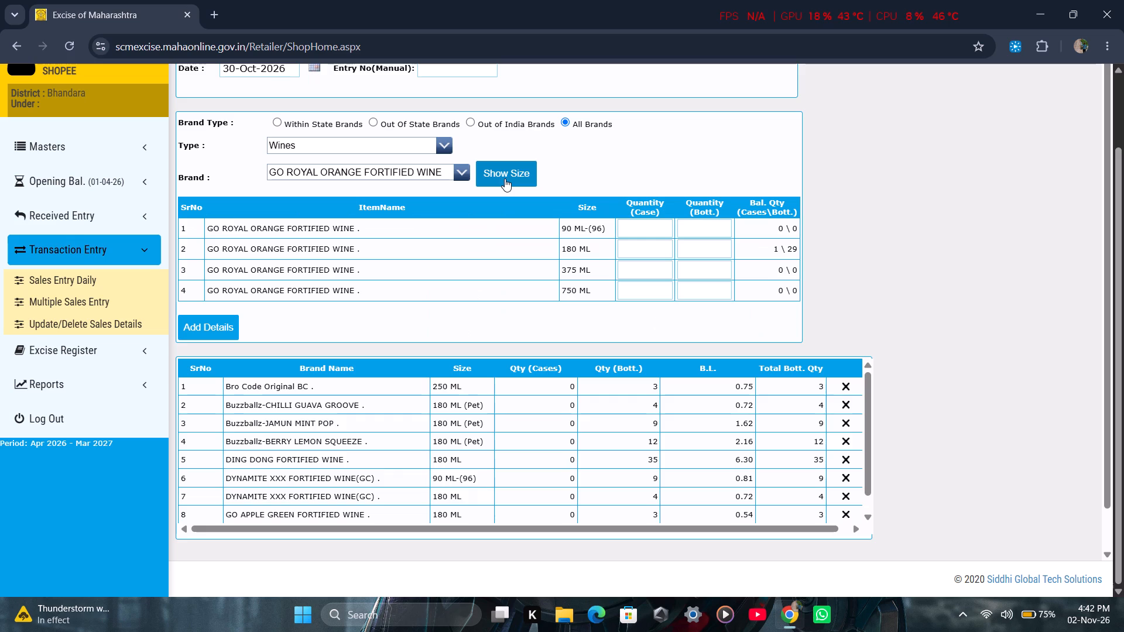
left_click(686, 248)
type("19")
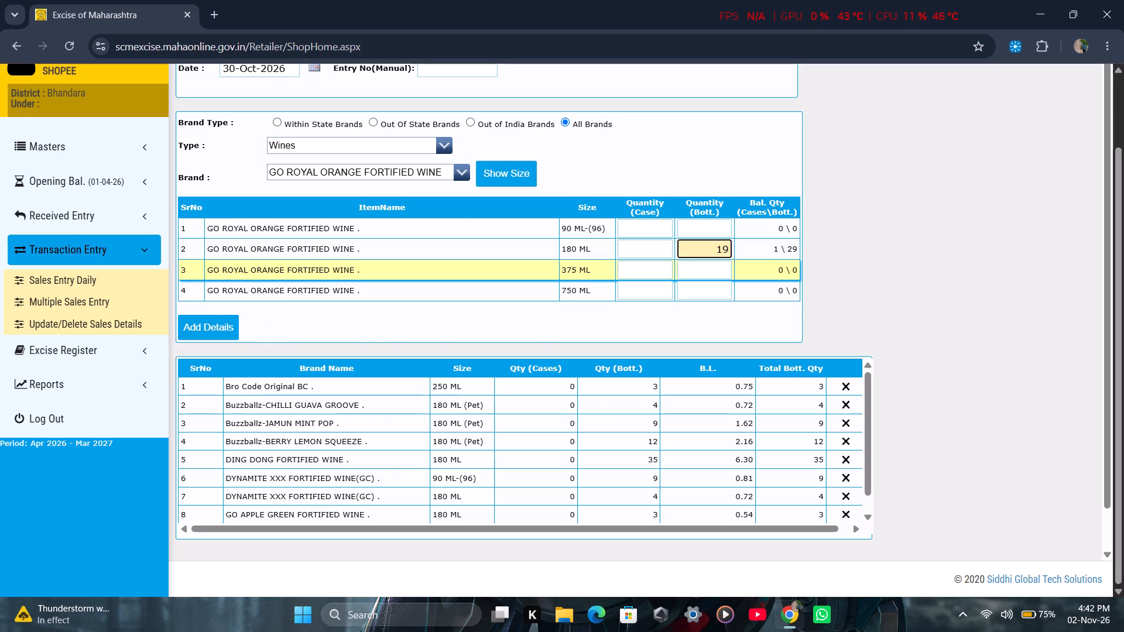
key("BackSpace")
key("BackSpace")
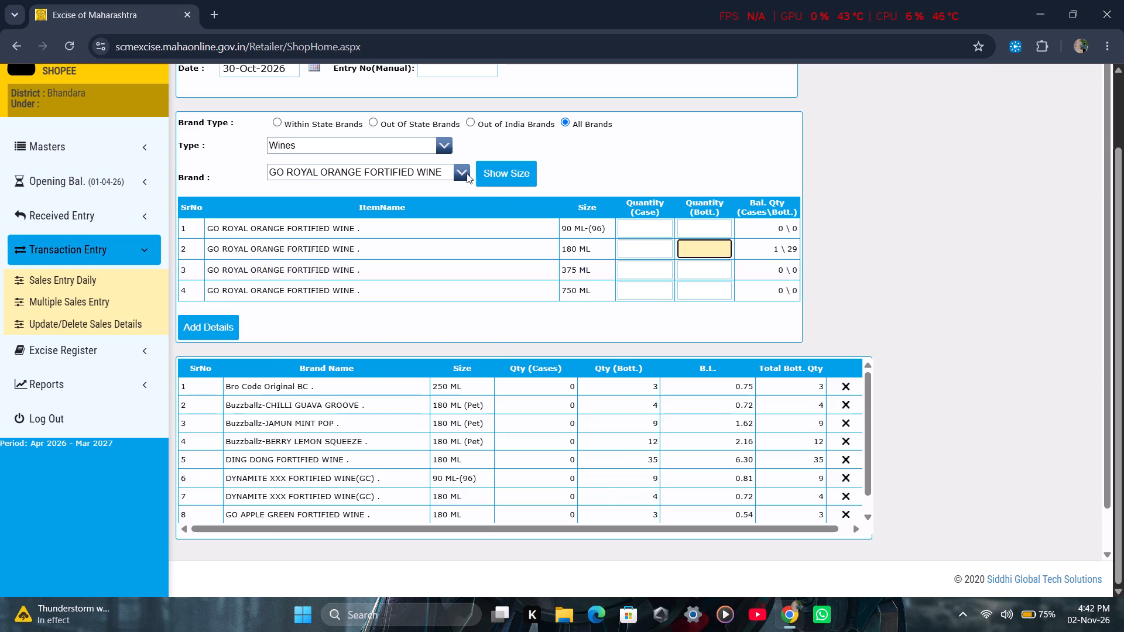
Add 19 bottles of Gosé TROPICAL FUSION in the 180 ML size to the sales entry.
left_click(467, 173)
left_click(409, 514)
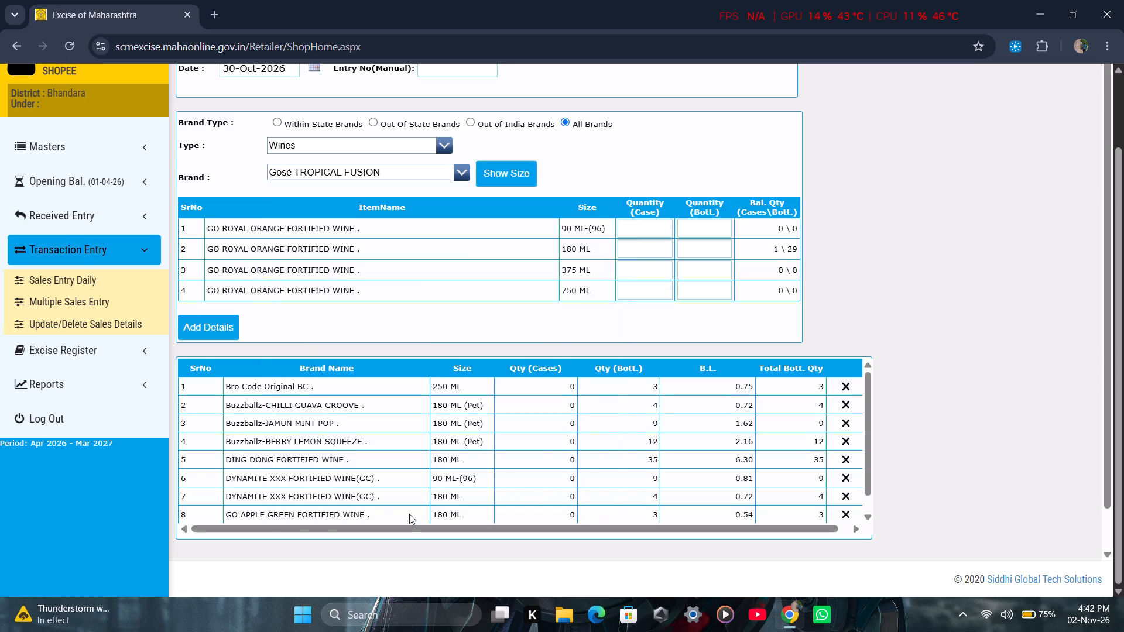
left_click(498, 169)
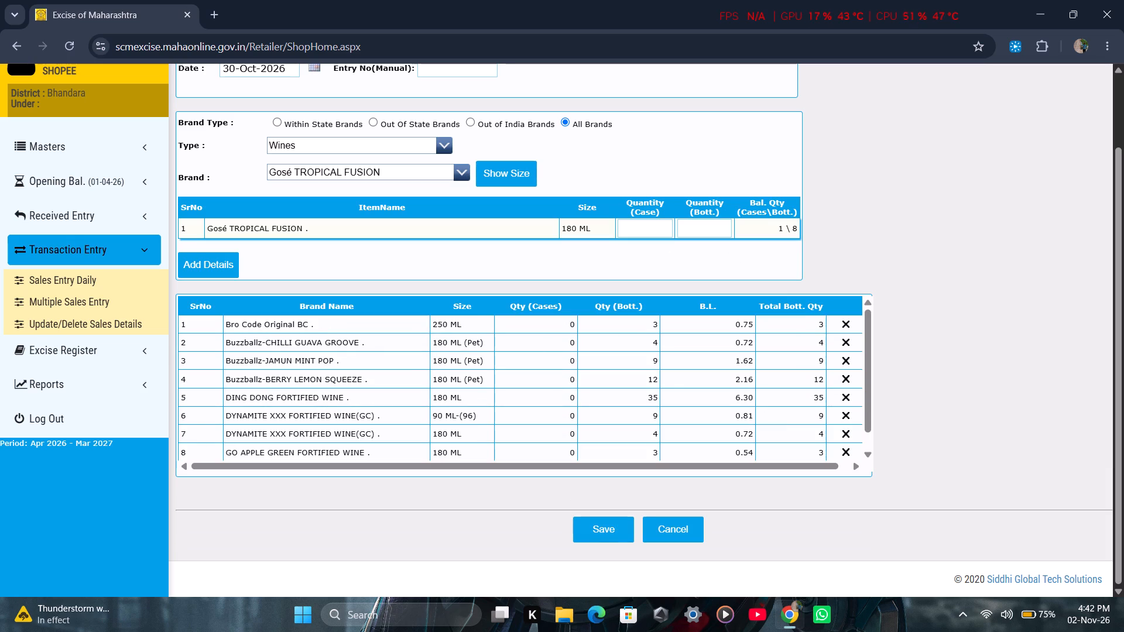
left_click(718, 236)
type("19")
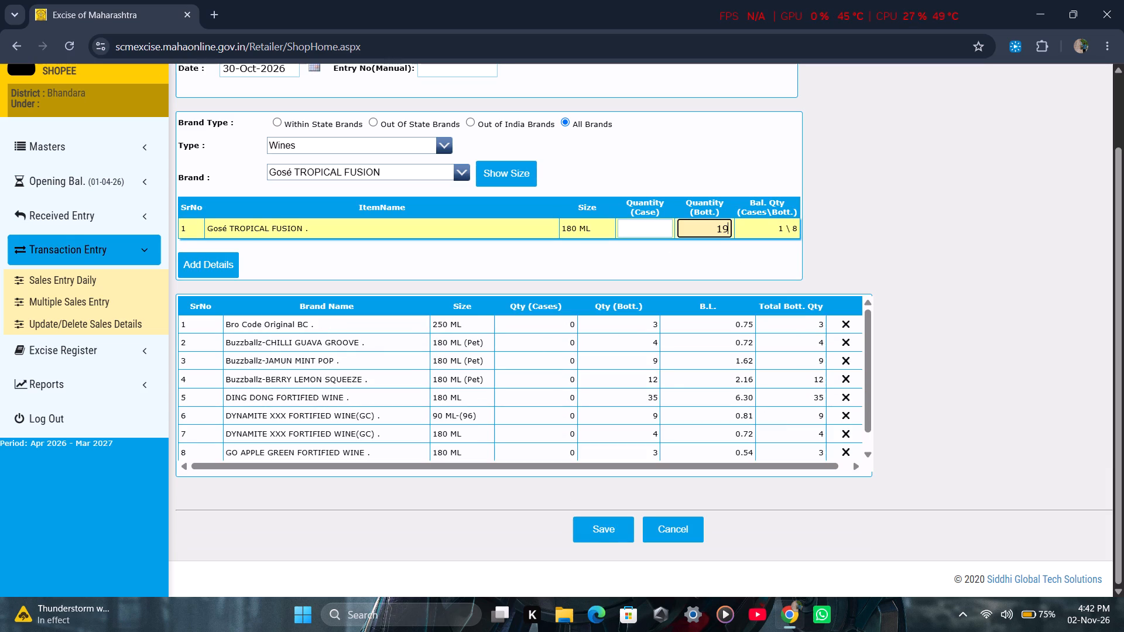
left_click(218, 270)
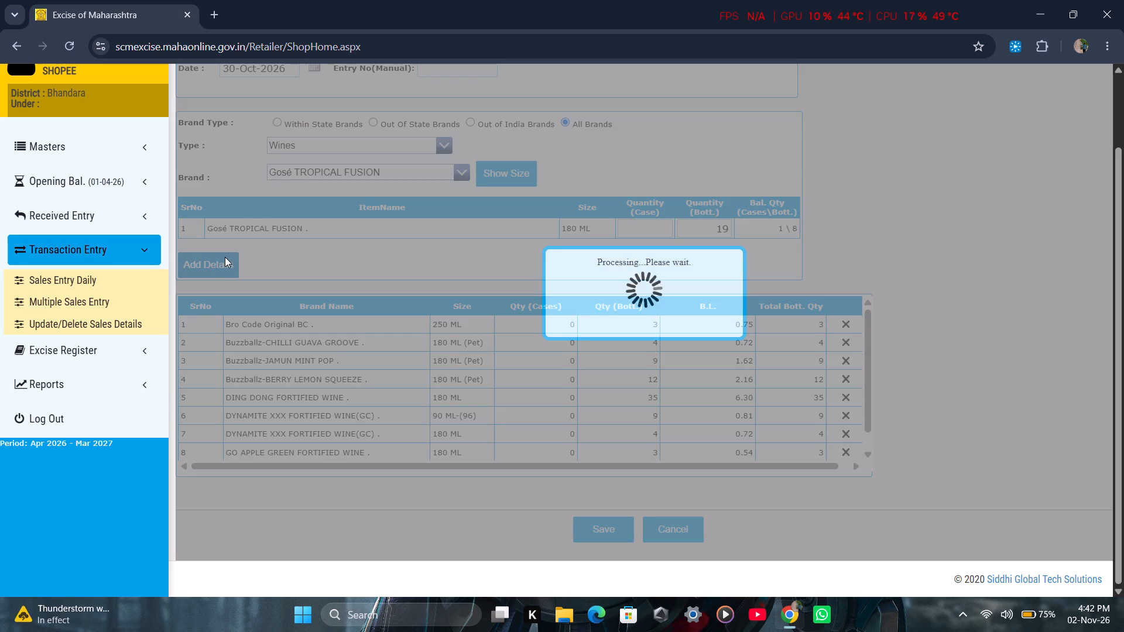
Add 2 bottles of Sula Tropicale Rose in the 750 ML(6) size to the sales entry.
scroll(293, 174, "down", 7)
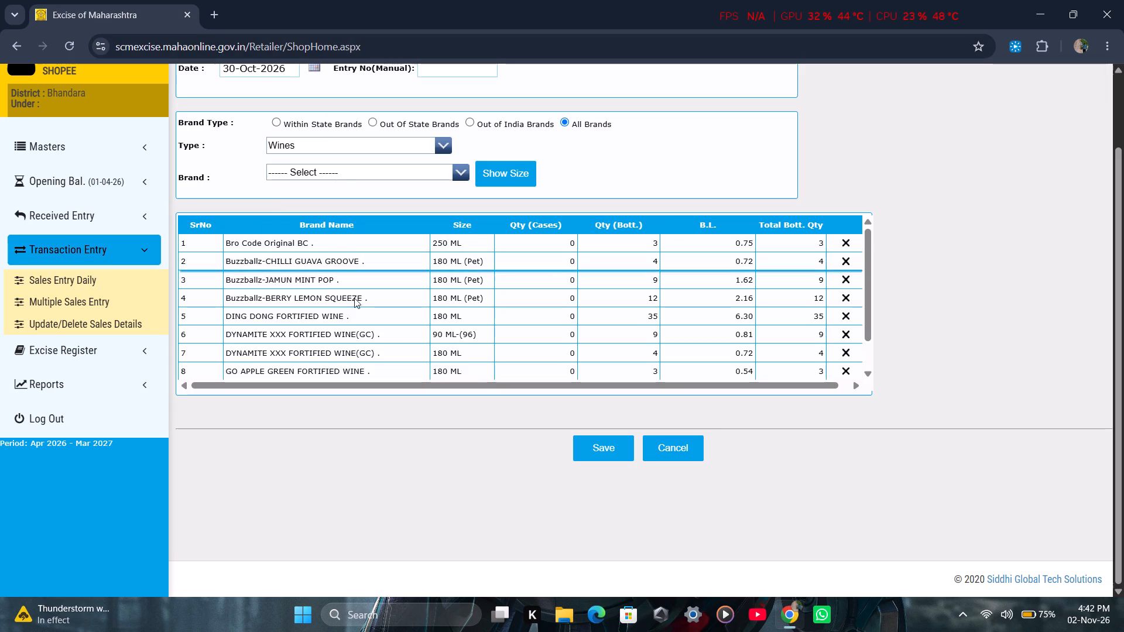
scroll(356, 313, "down", 6)
left_click(467, 175)
scroll(443, 362, "down", 3)
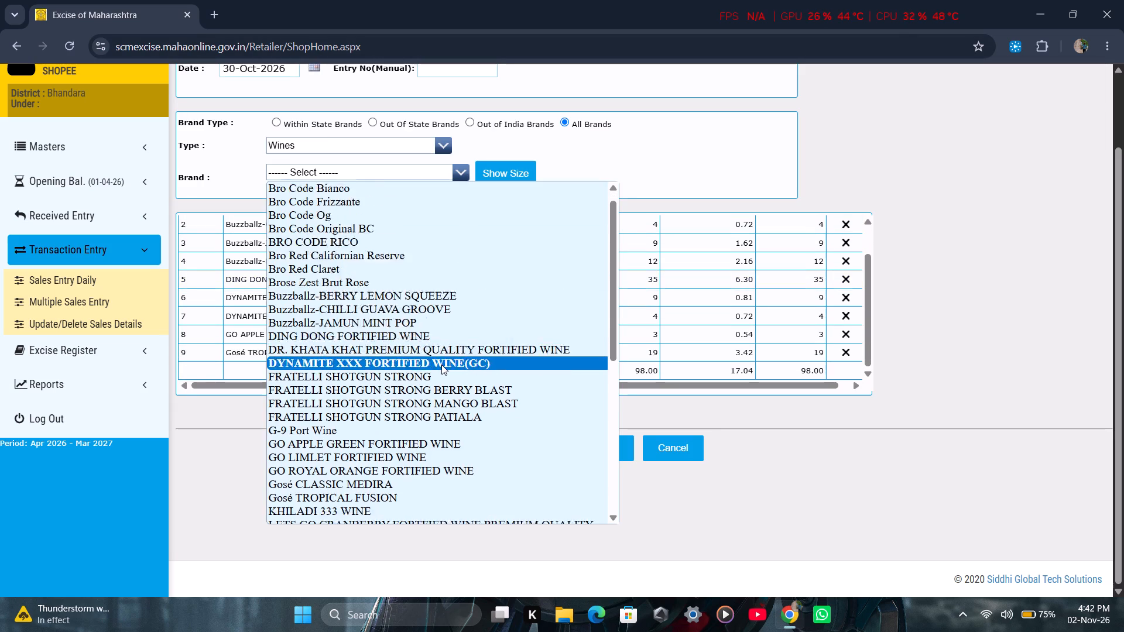
scroll(441, 365, "down", 14)
scroll(441, 365, "down", 10)
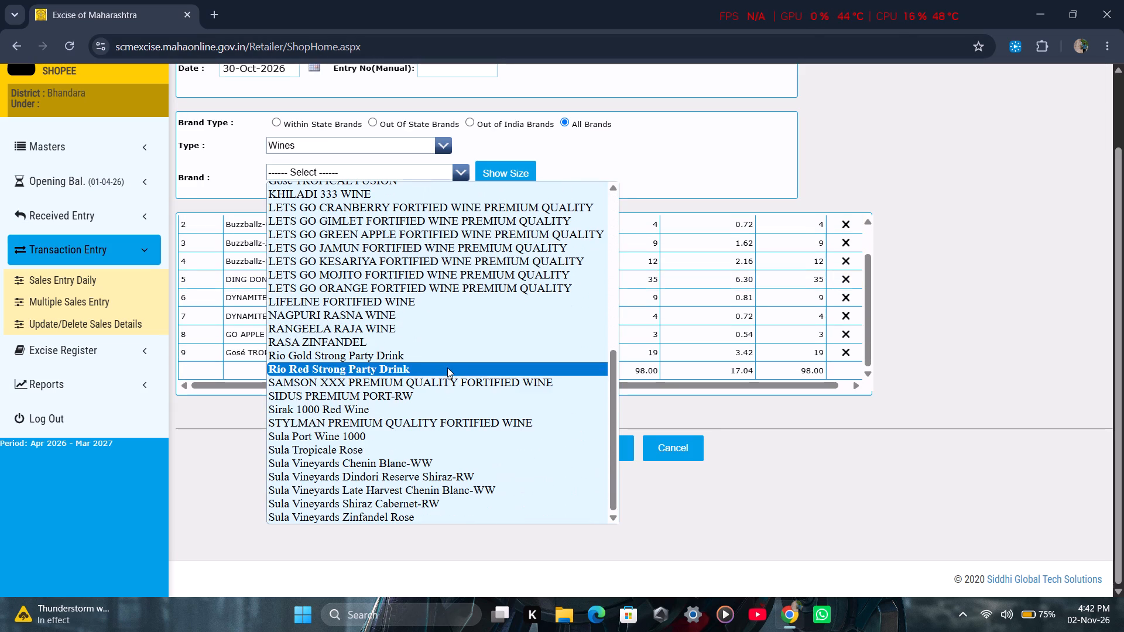
left_click(451, 442)
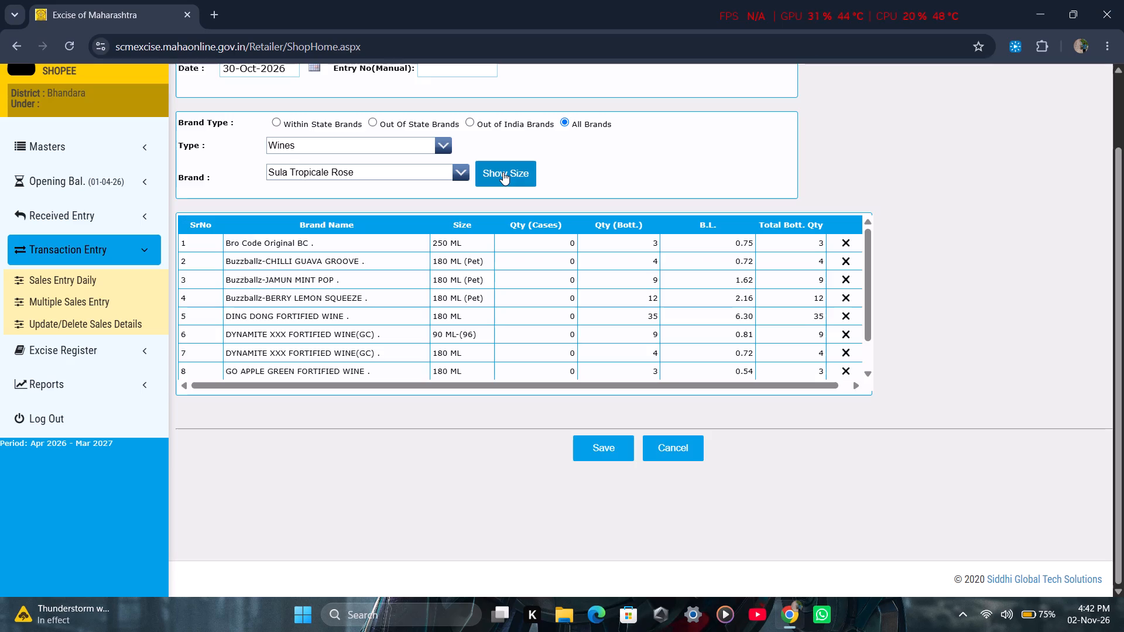
left_click(503, 172)
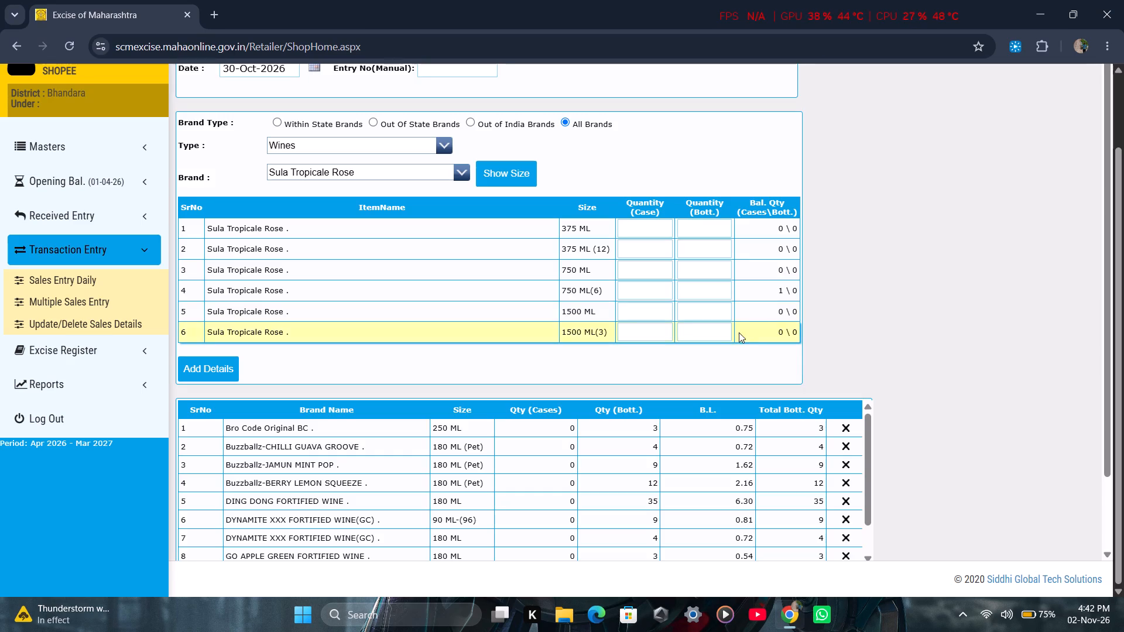
left_click(706, 288)
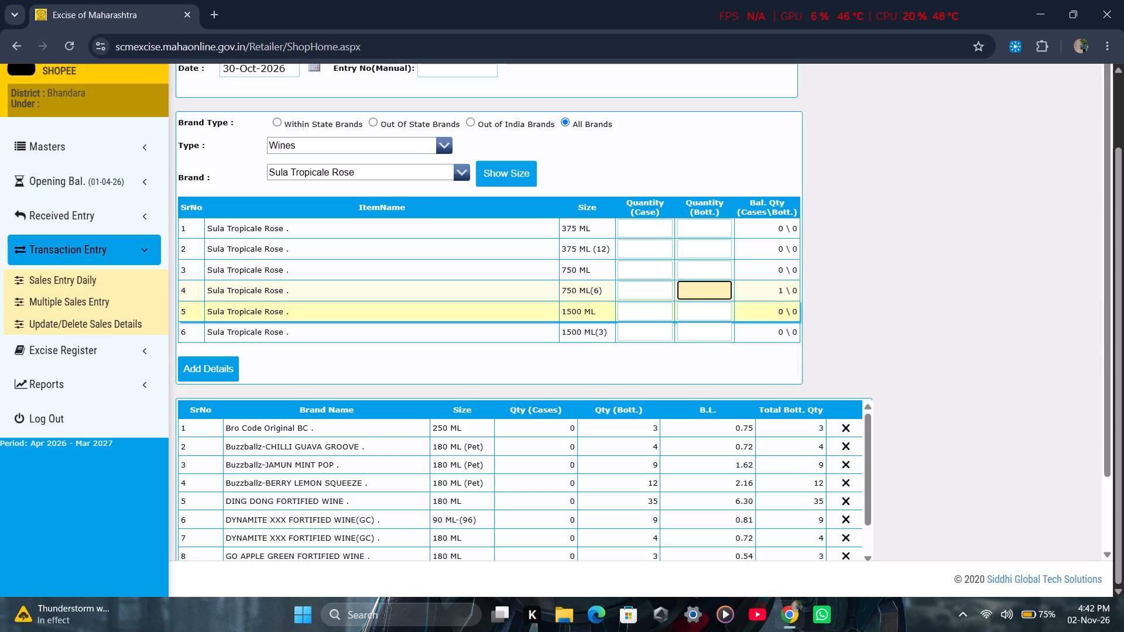
key("2")
left_click(217, 355)
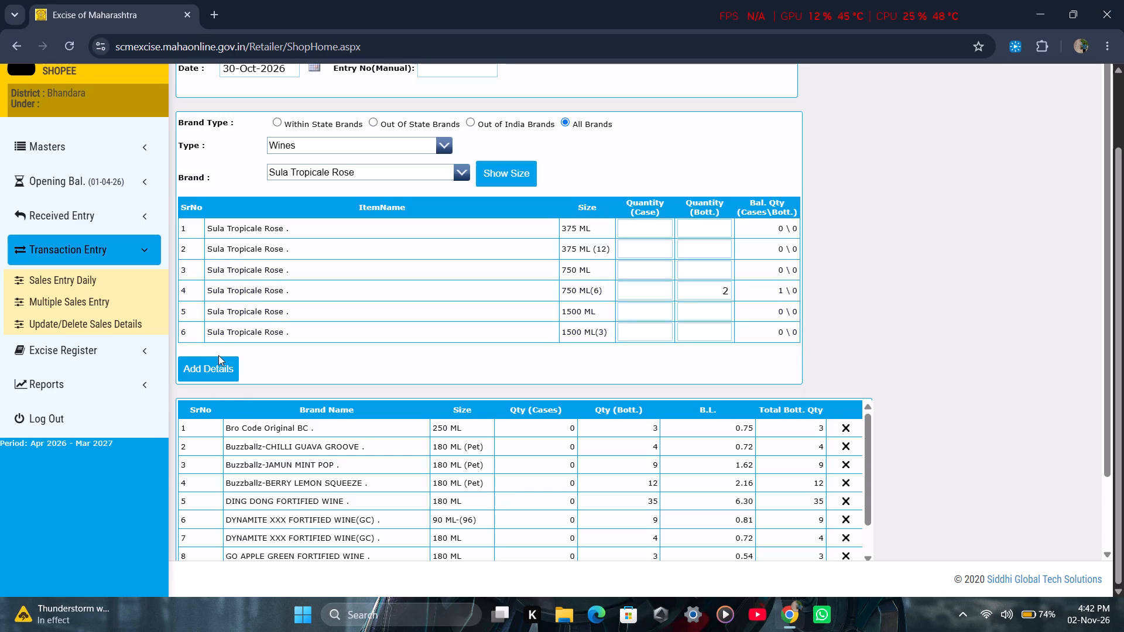
left_click(220, 360)
Add 2 bottles of Sula Vineyards Late Harvest Chenin Blanc-WW in the 375 ML (12) size to the sales entry.
scroll(437, 343, "down", 8)
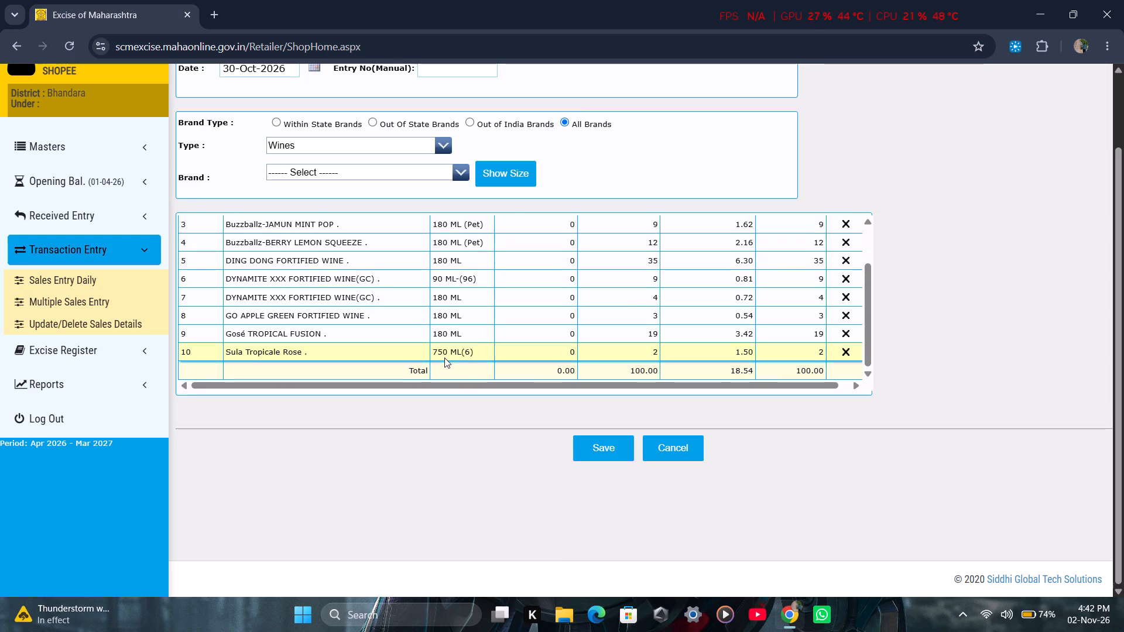
scroll(444, 358, "down", 6)
left_click(455, 178)
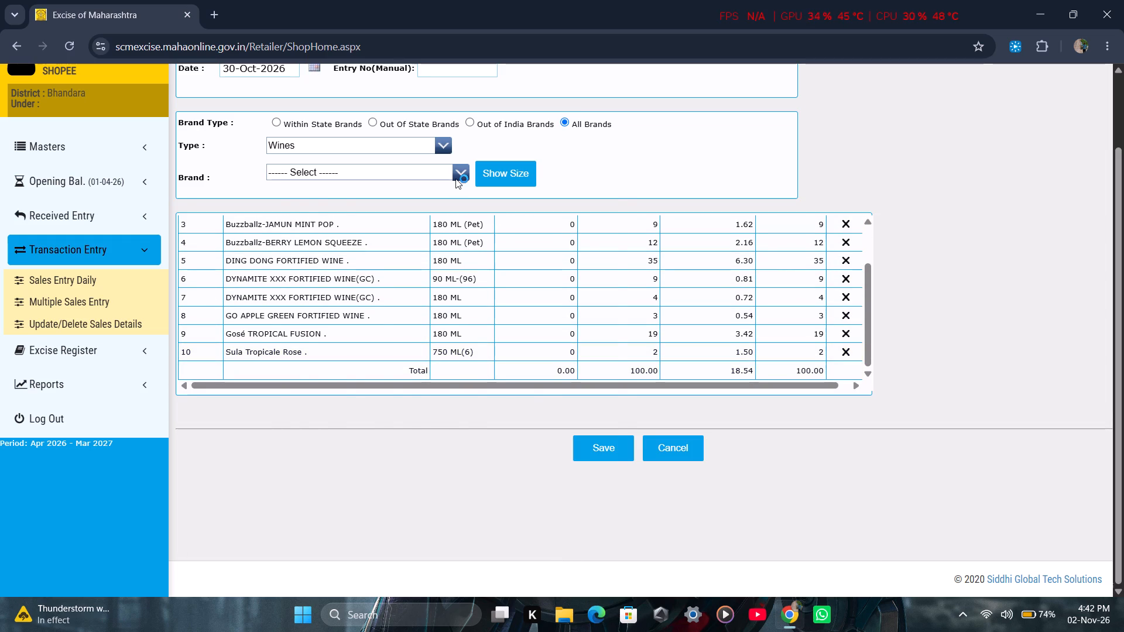
scroll(477, 327, "down", 5)
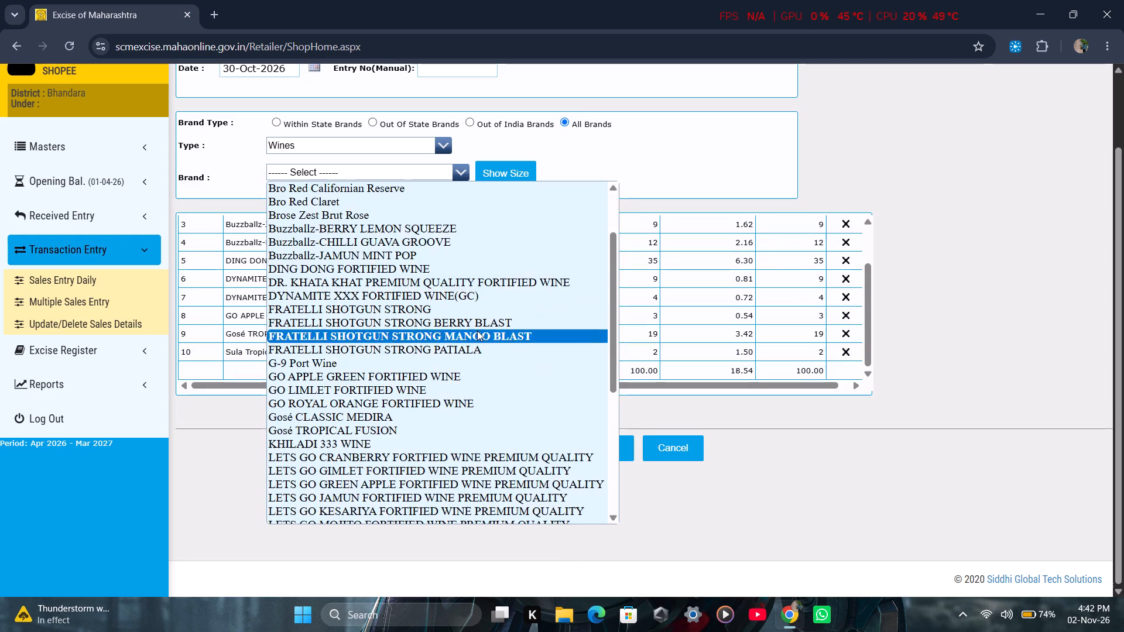
scroll(477, 331, "down", 20)
scroll(477, 331, "down", 9)
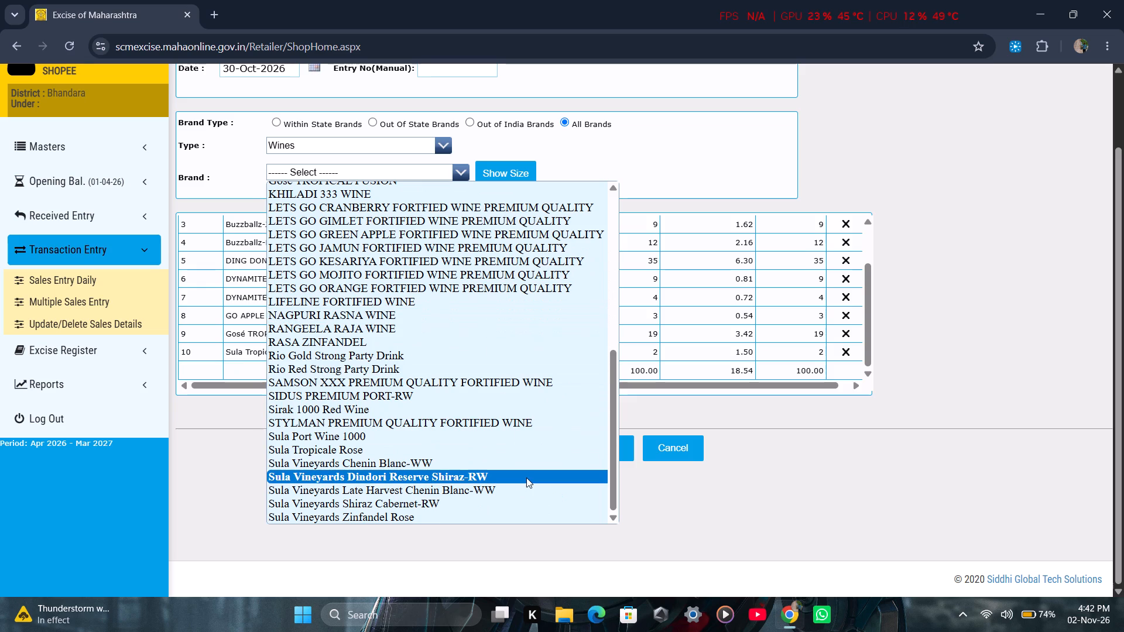
left_click(529, 490)
left_click(525, 173)
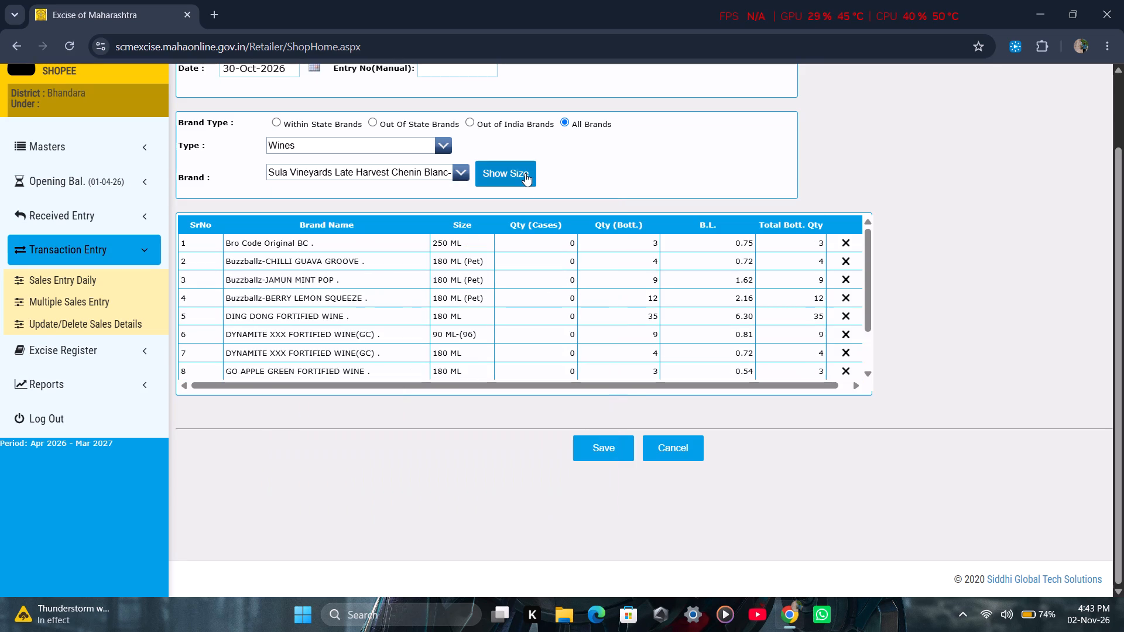
left_click(711, 251)
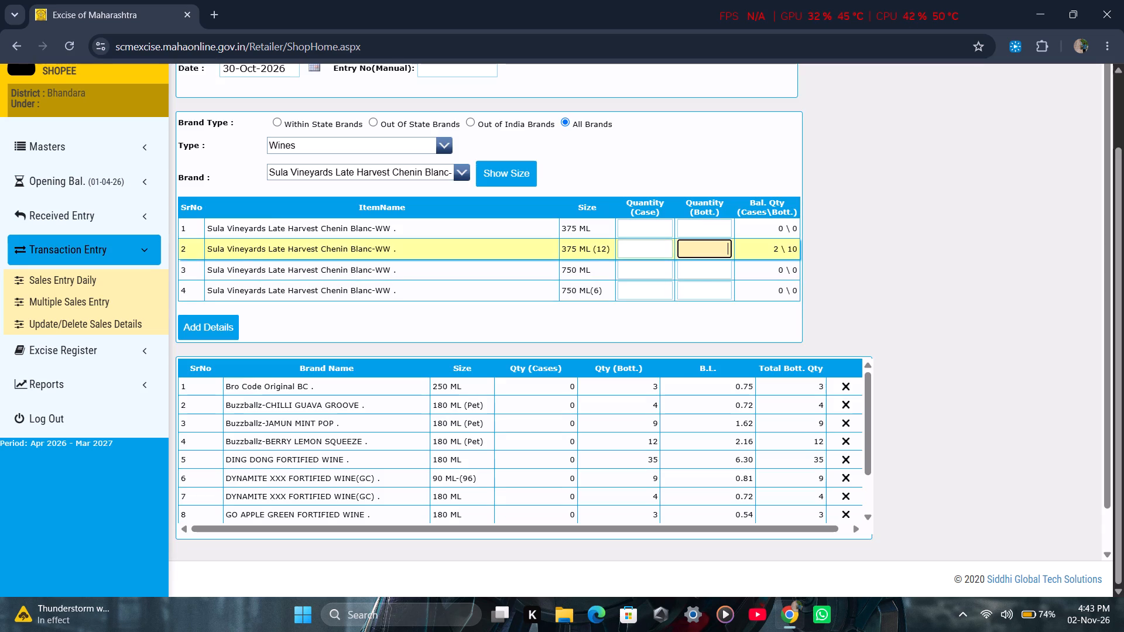
key("2")
left_click(220, 328)
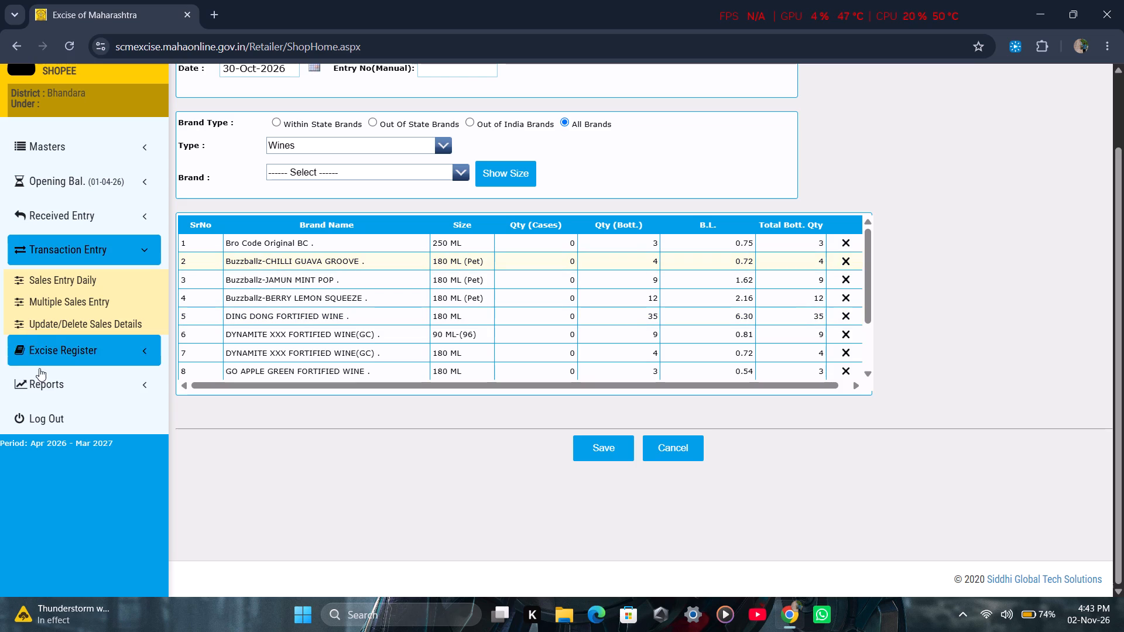
Save the wine sales entry for 30-Oct-2026.
left_click(591, 438)
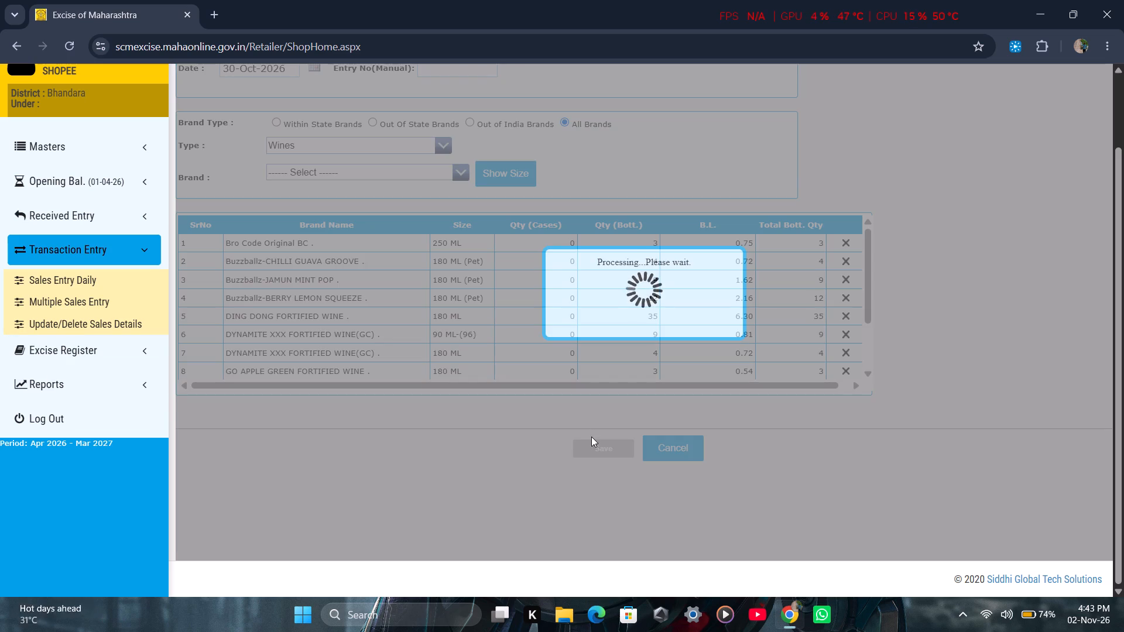
left_click(797, 322)
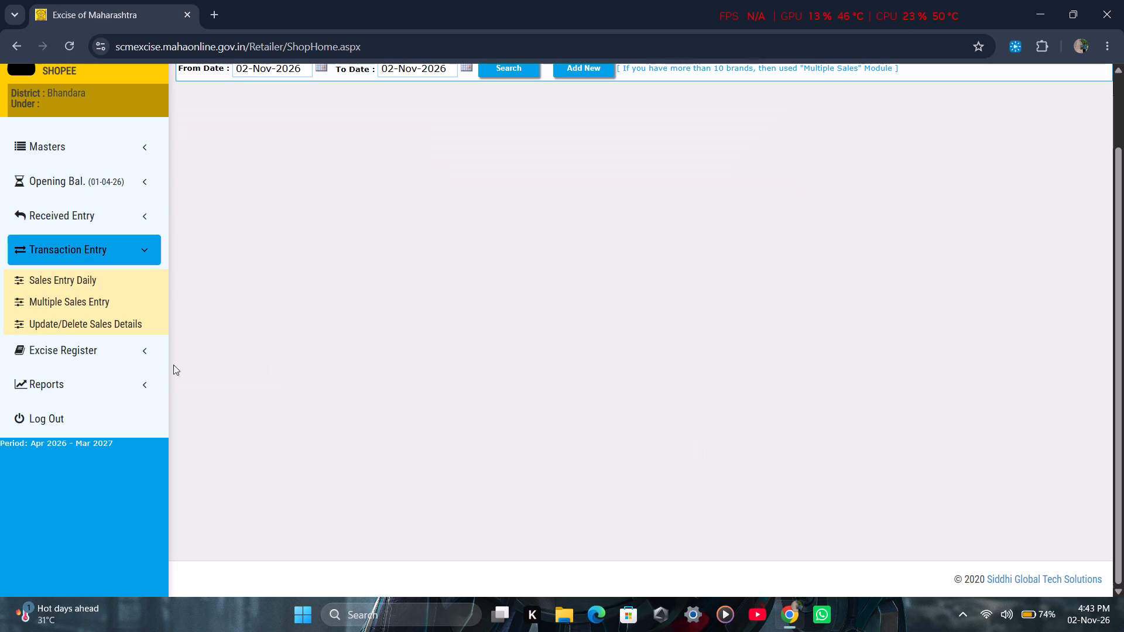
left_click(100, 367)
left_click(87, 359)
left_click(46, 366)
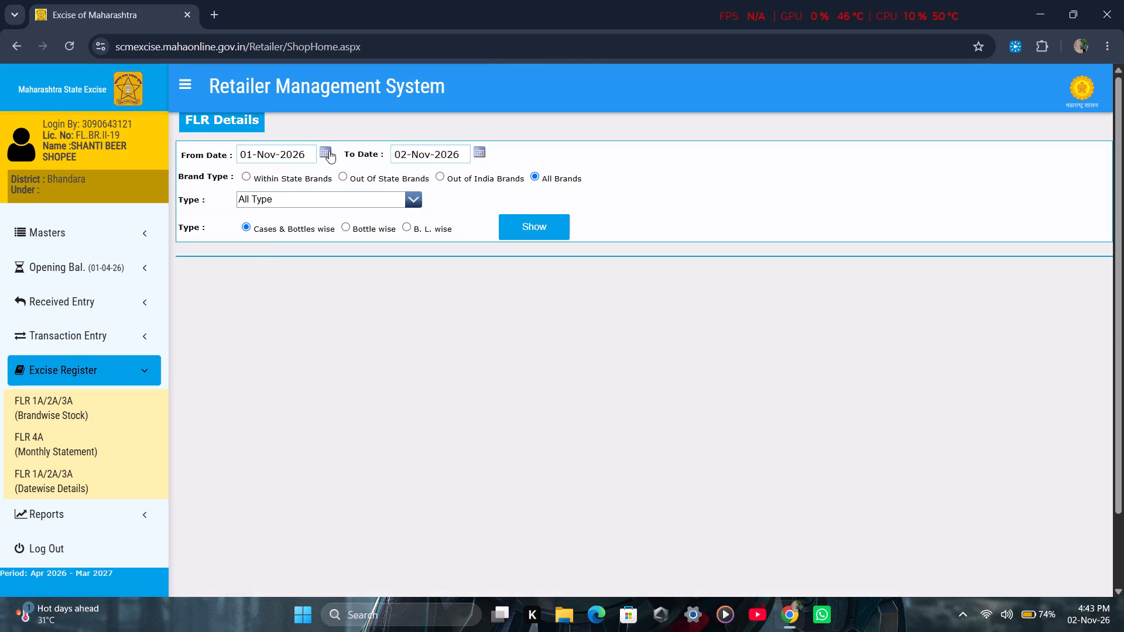
List the pending TP details received from traders between 29-Oct-2026 and 02-Nov-2026.
left_click(57, 310)
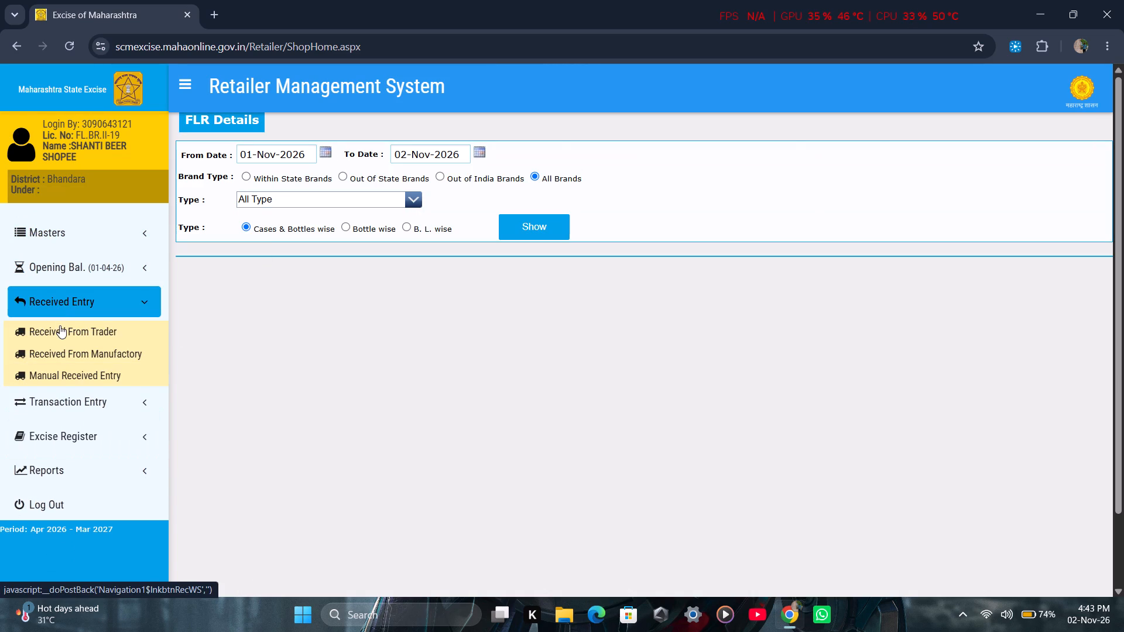
left_click(60, 325)
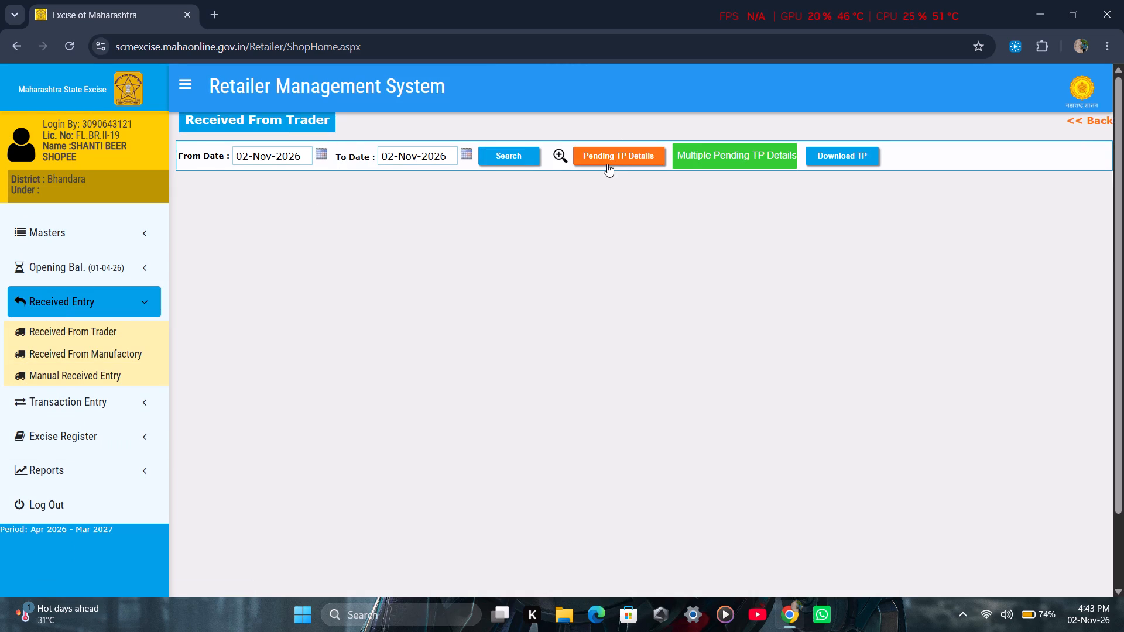
left_click(607, 164)
left_click(322, 152)
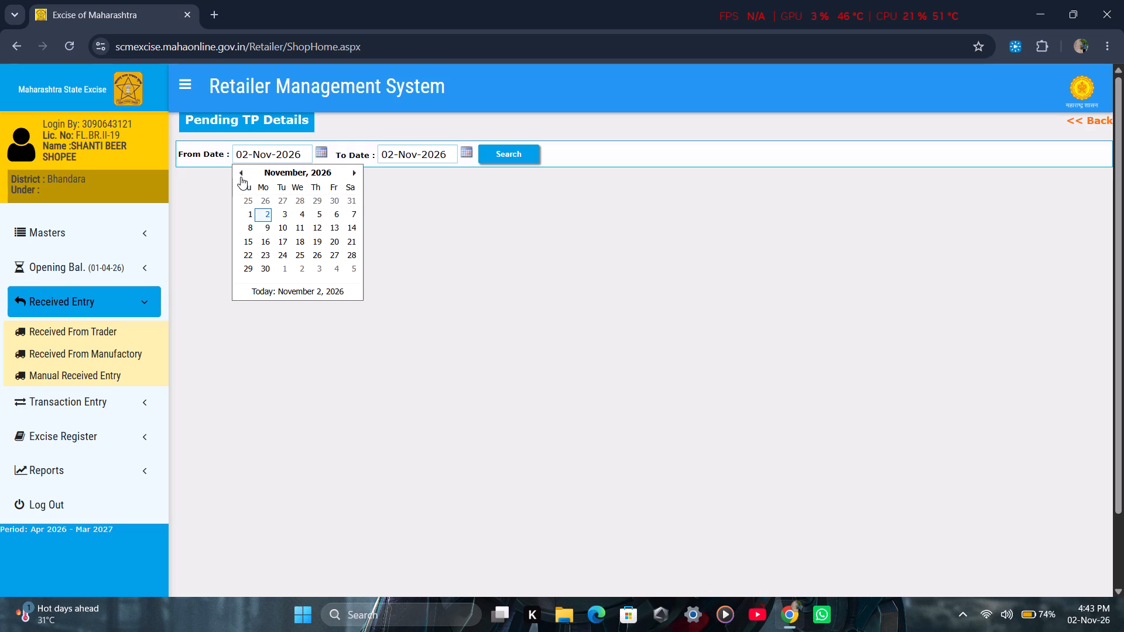
left_click(239, 176)
left_click(323, 256)
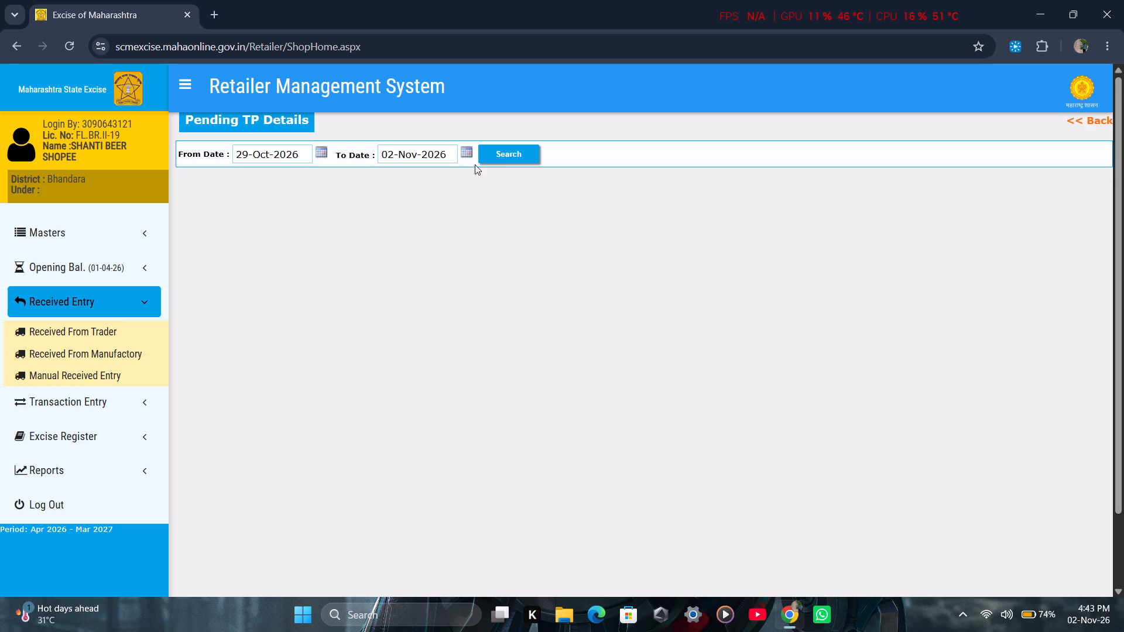
left_click(488, 152)
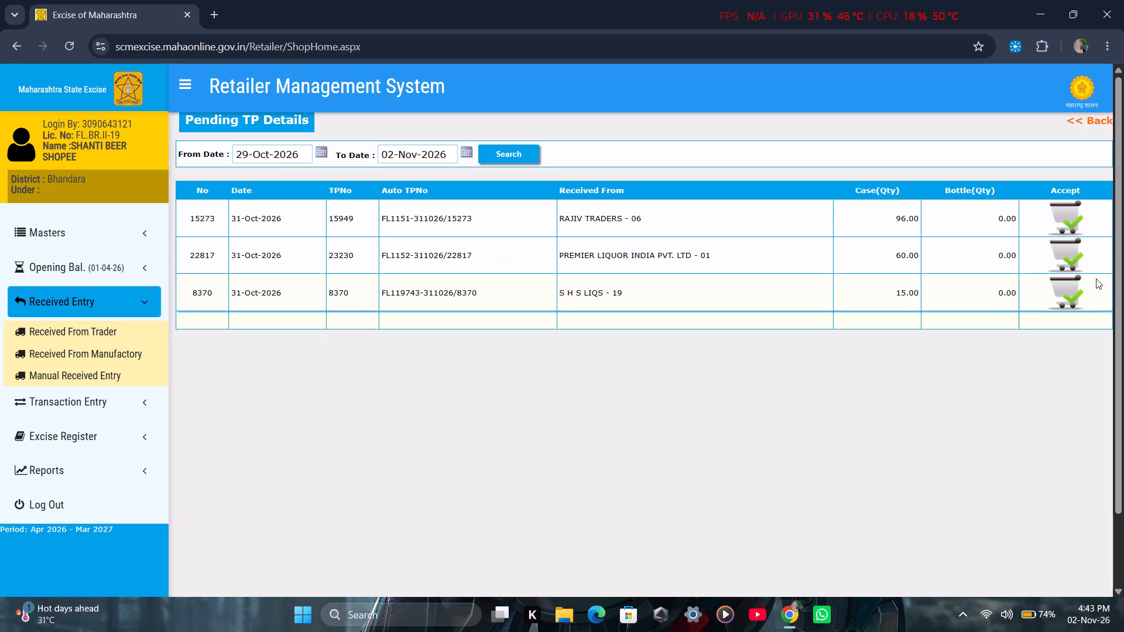
Start accepting the pending TP 15949 dated 31-Oct-2026 from RAJIV TRADERS - 06.
left_click(1064, 217)
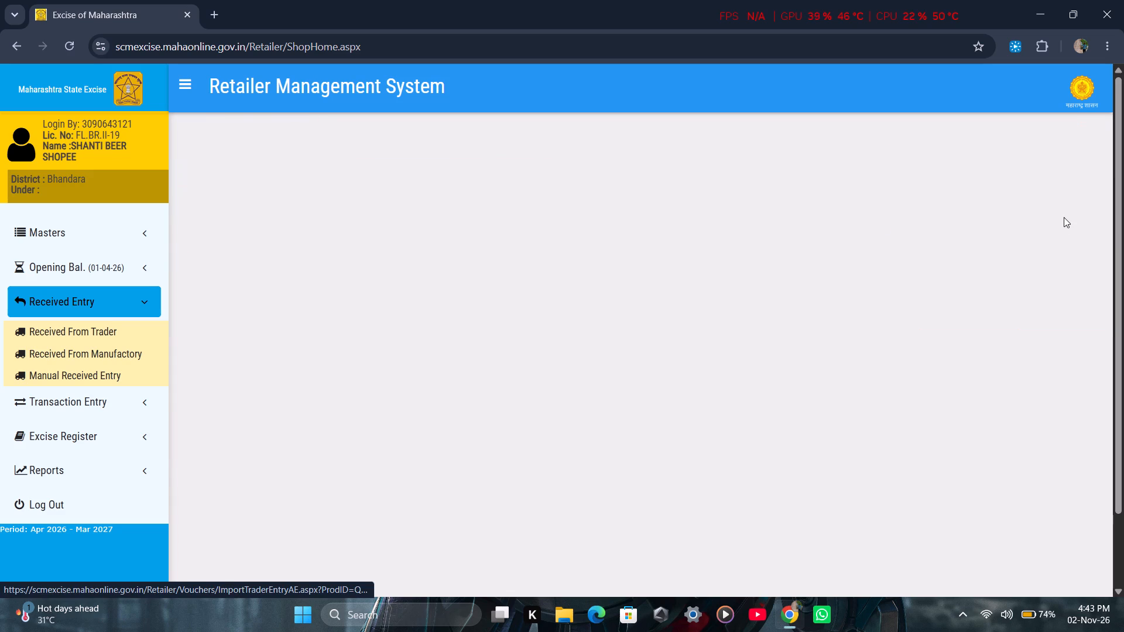
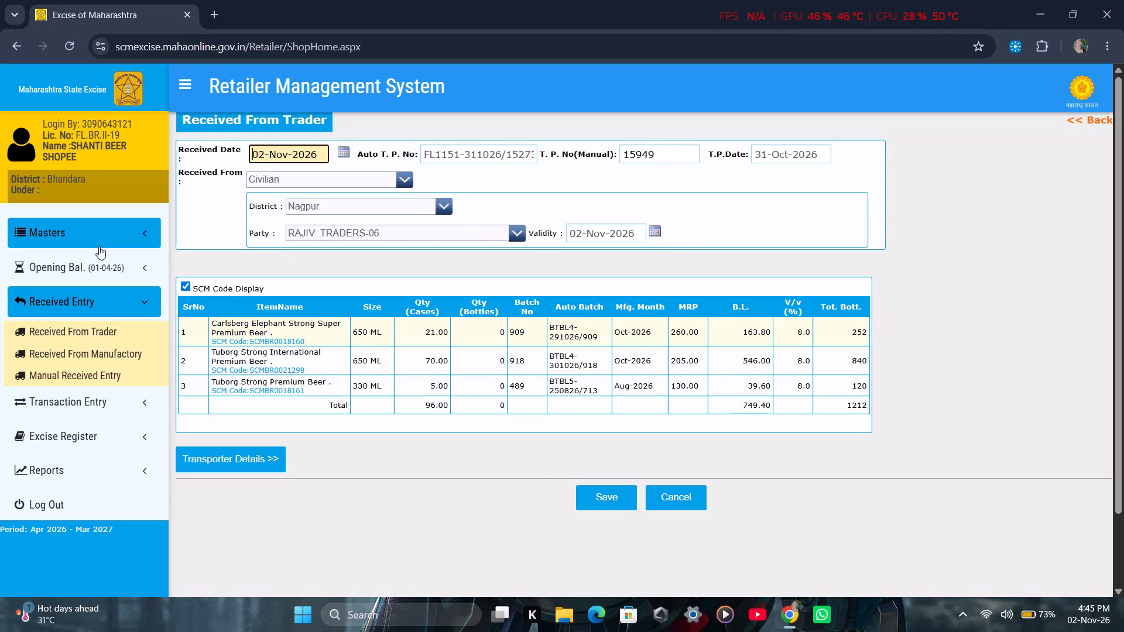
List the daily sales entries from 21-Oct-2026 to 02-Nov-2026 and open the 30-Oct-2026 entry for editing.
left_click(80, 395)
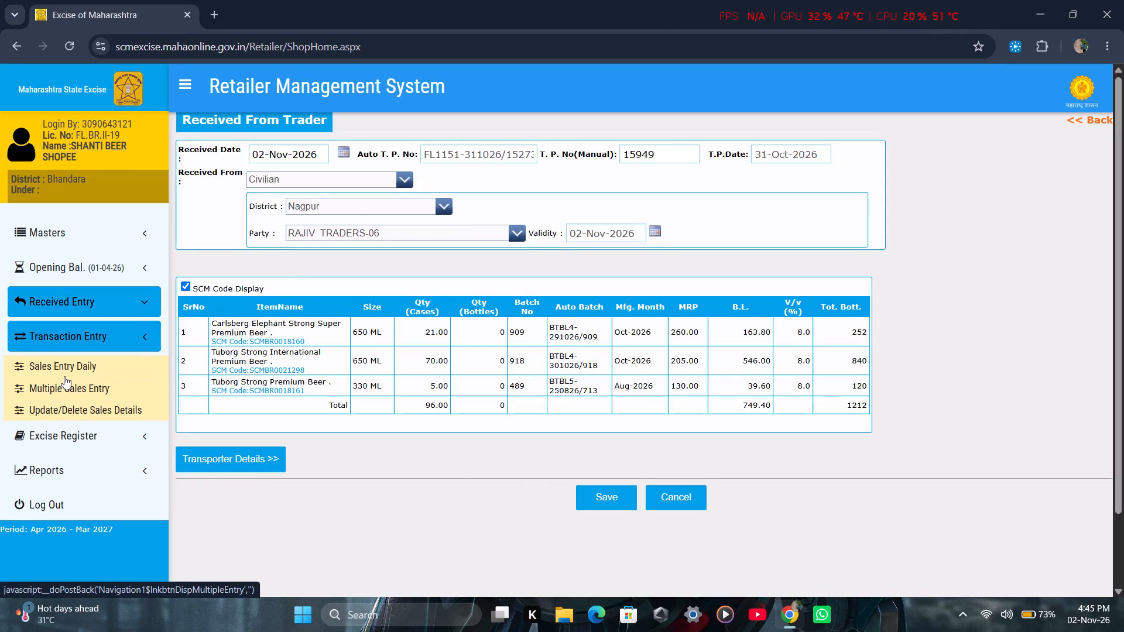
left_click(67, 360)
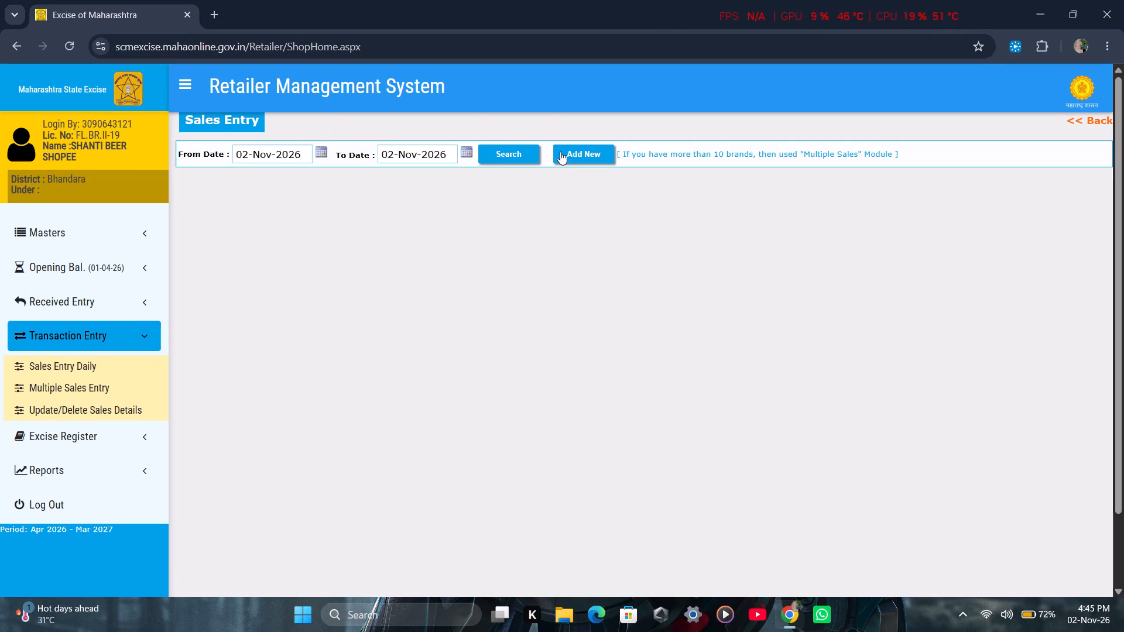
left_click(324, 155)
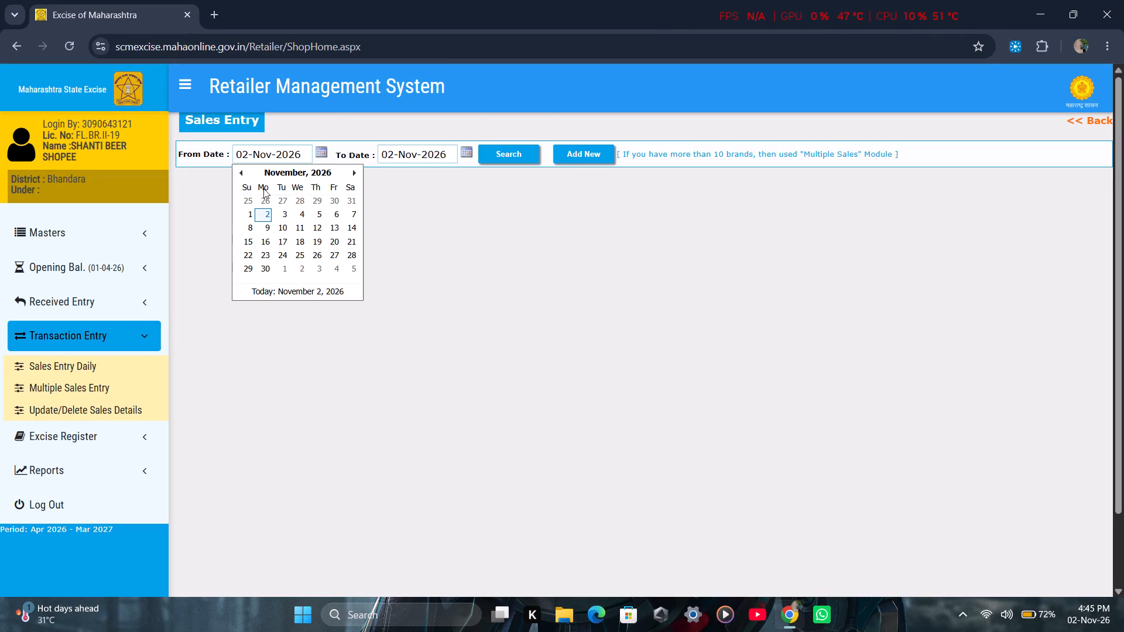
left_click(239, 171)
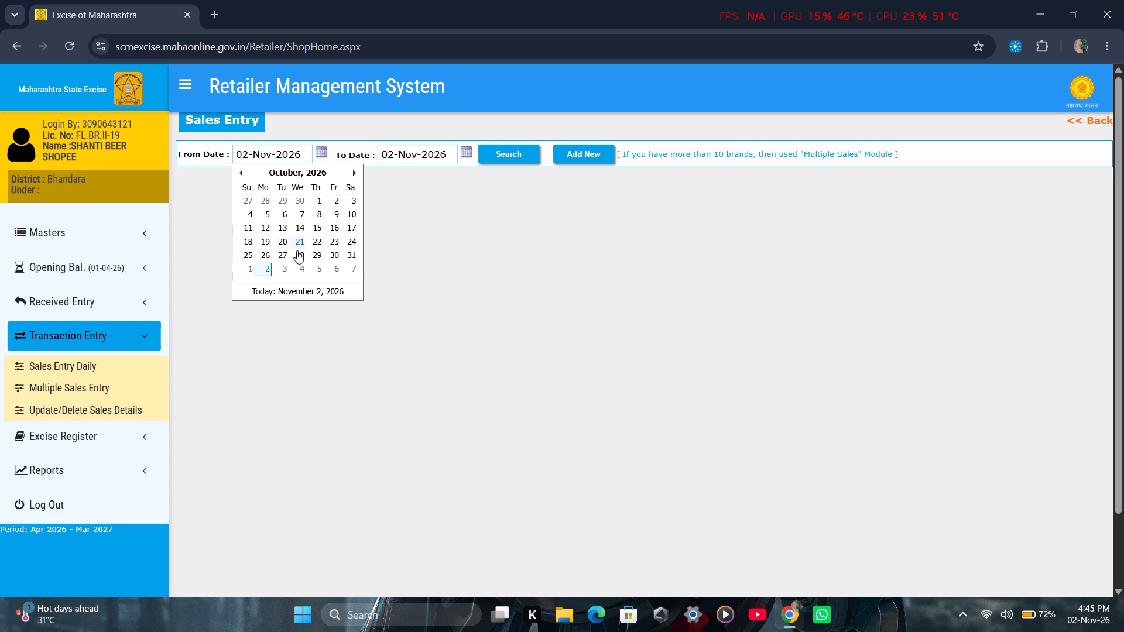
left_click(304, 248)
left_click(508, 154)
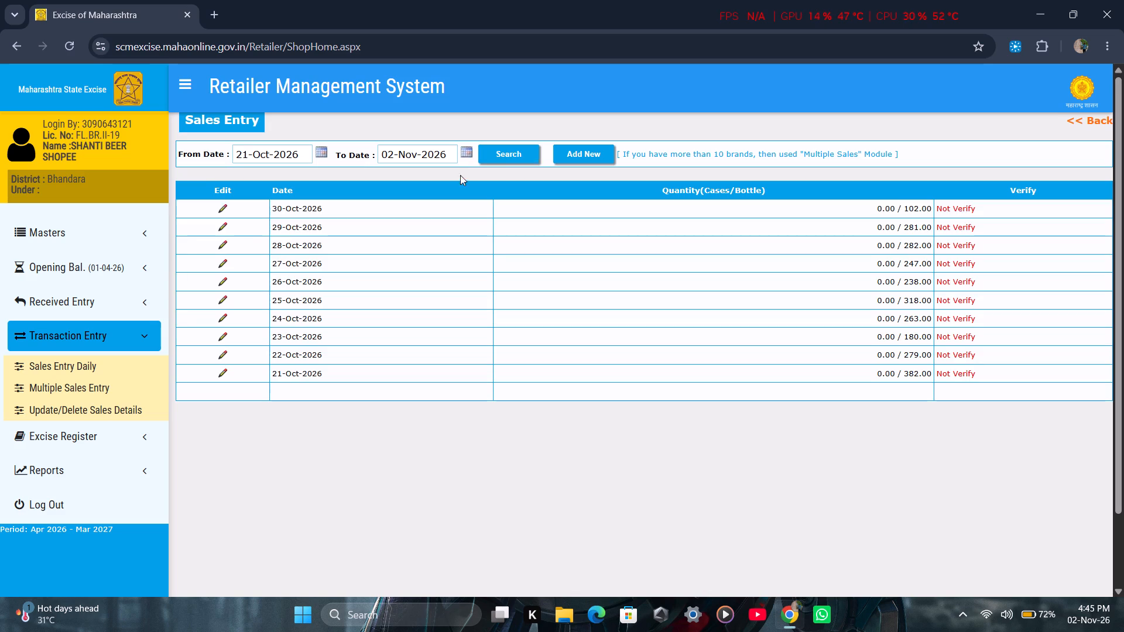
left_click(222, 206)
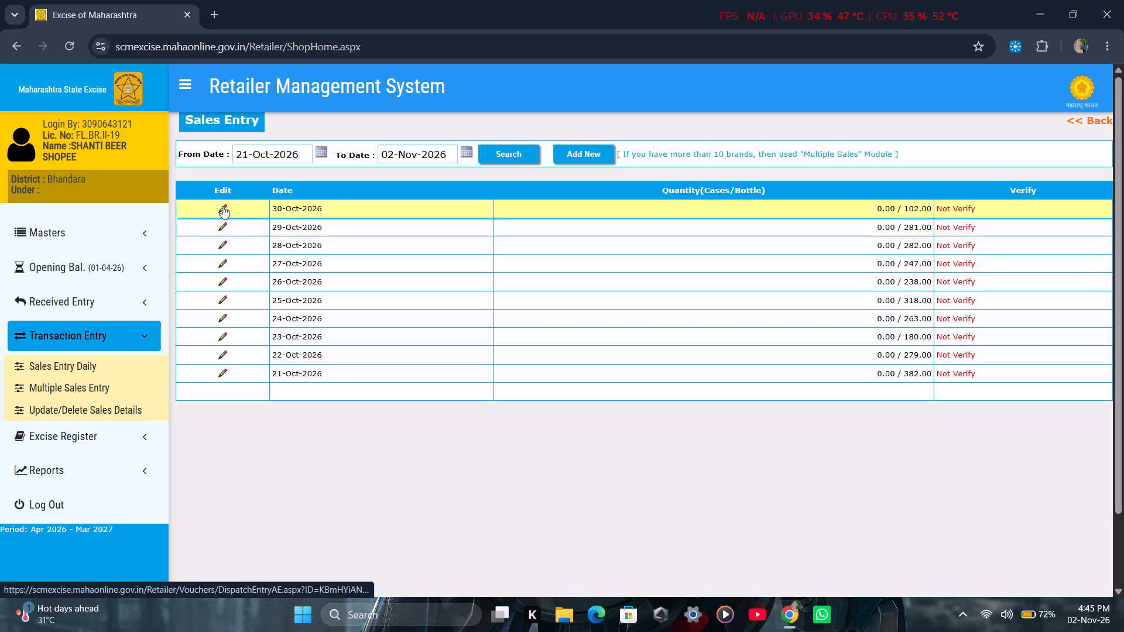
Add Budweiser Magnum Super Premium Beer to the sales entry: 5 bottles of 650 ML and 10 of 500 ML (CAN).
scroll(441, 283, "down", 6)
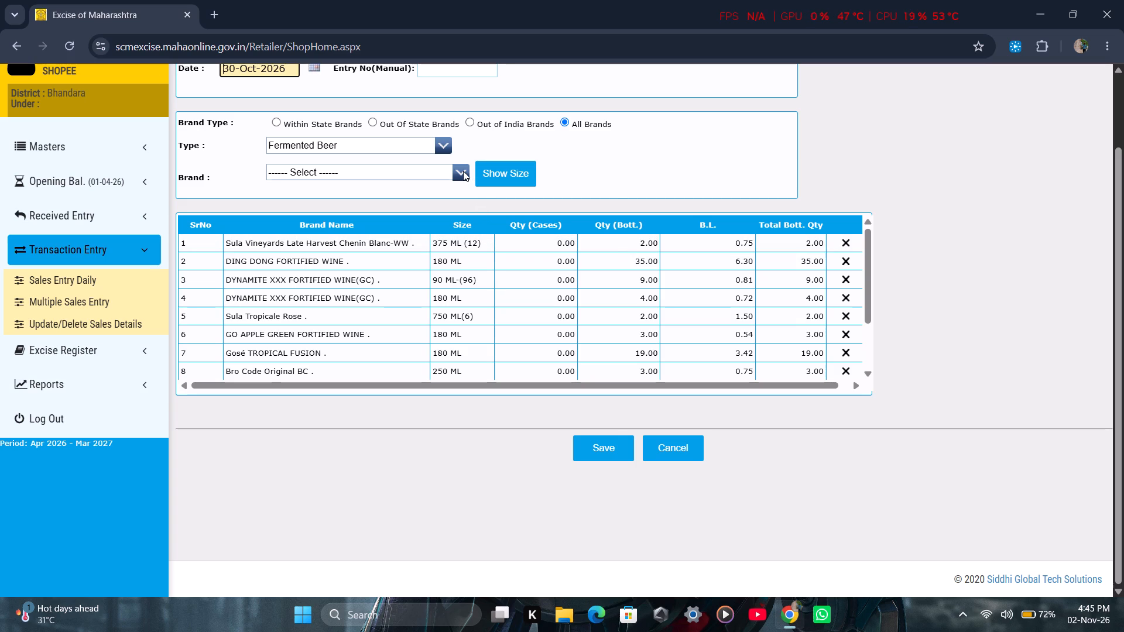
left_click(463, 171)
left_click(481, 229)
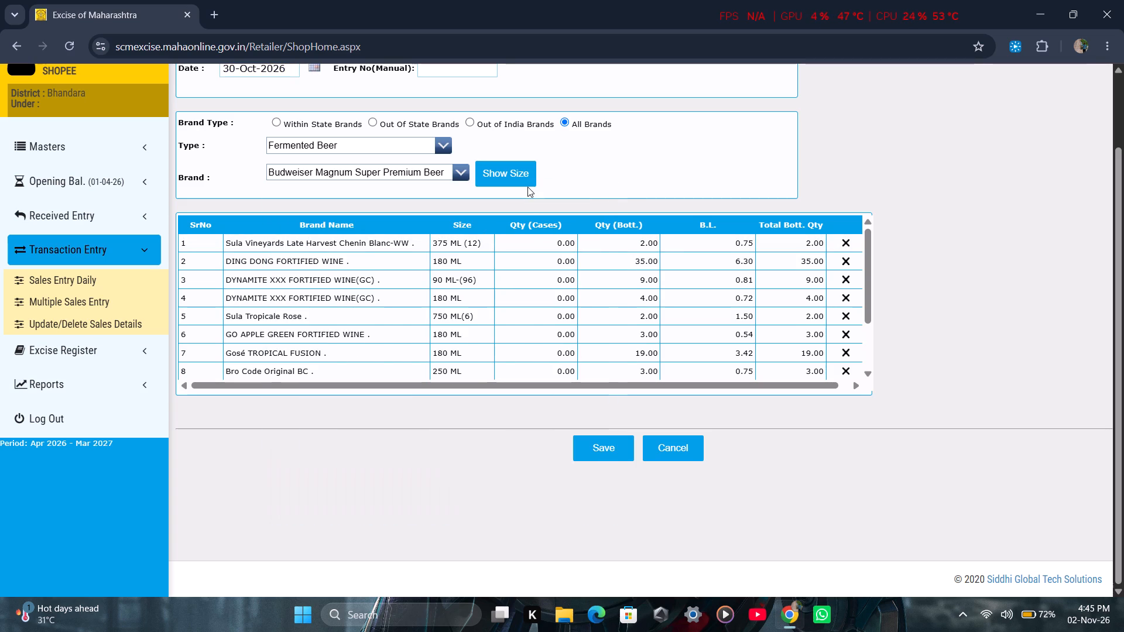
left_click(527, 186)
left_click(687, 265)
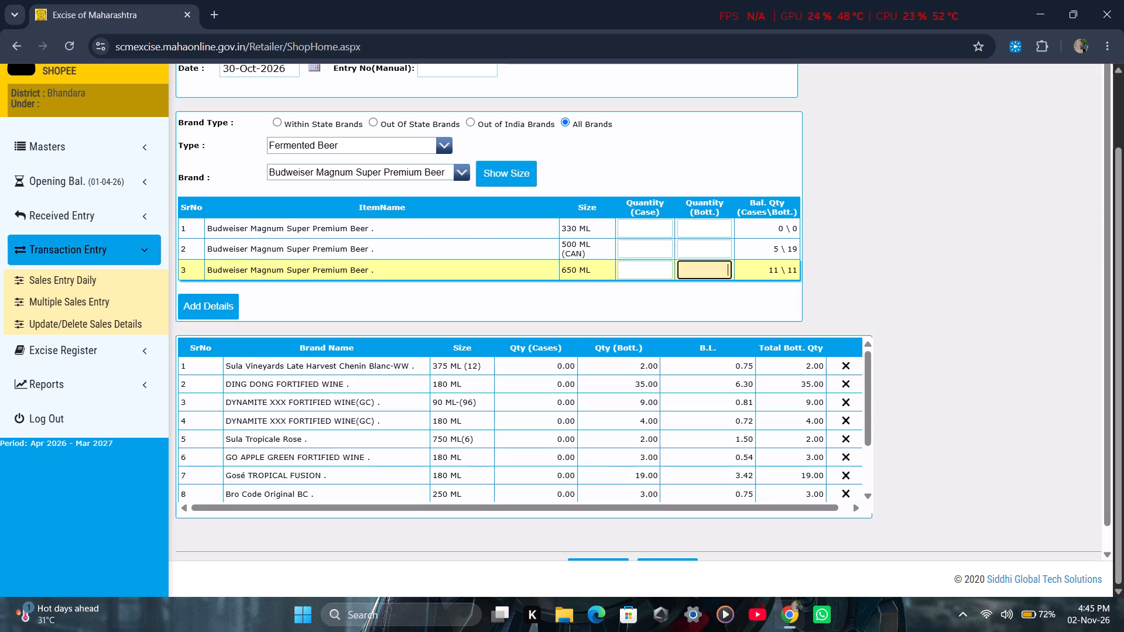
key("5")
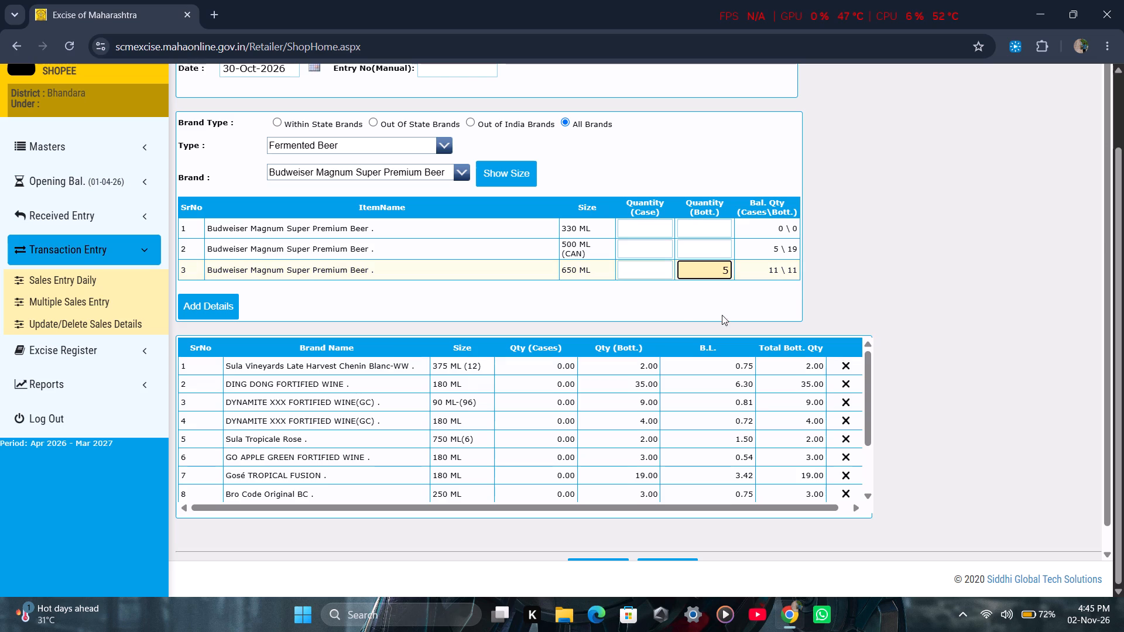
left_click(721, 246)
type("10")
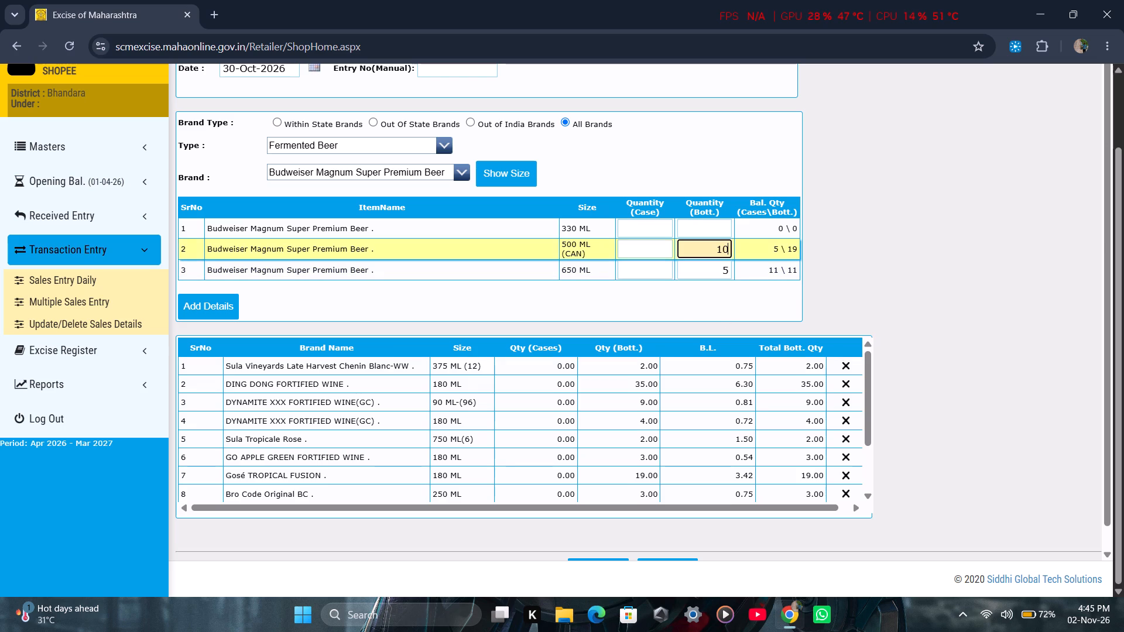
left_click(215, 308)
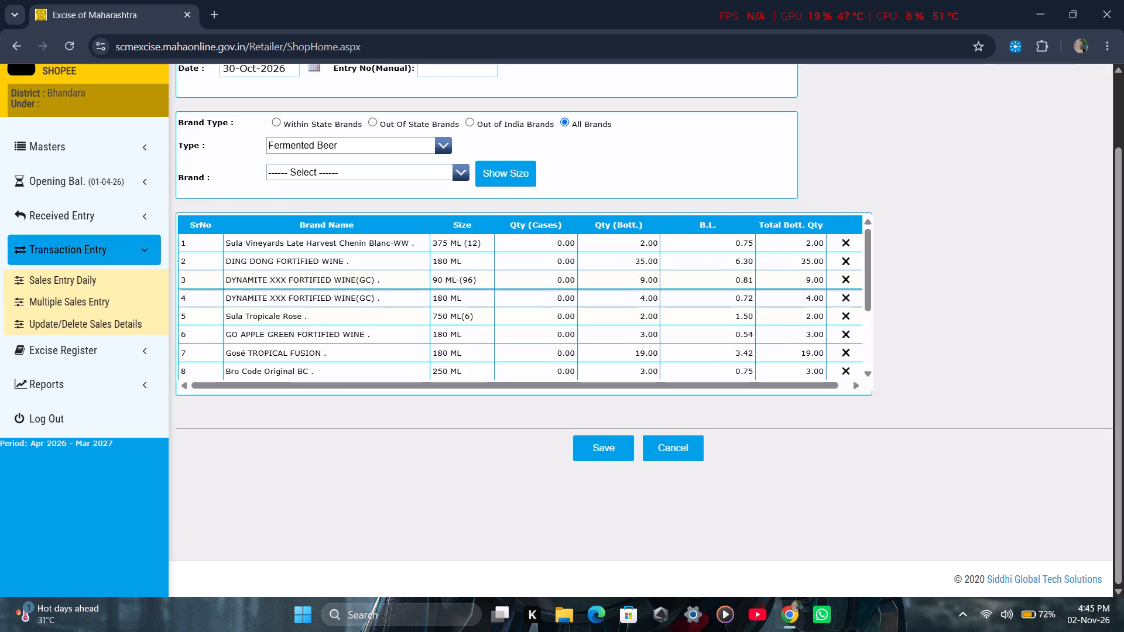
Add Carlsberg Elephant Strong Super Premium Beer to the sales entry: 1 bottle of 650 ML and 1 of 500 ML (CAN).
scroll(347, 281, "down", 10)
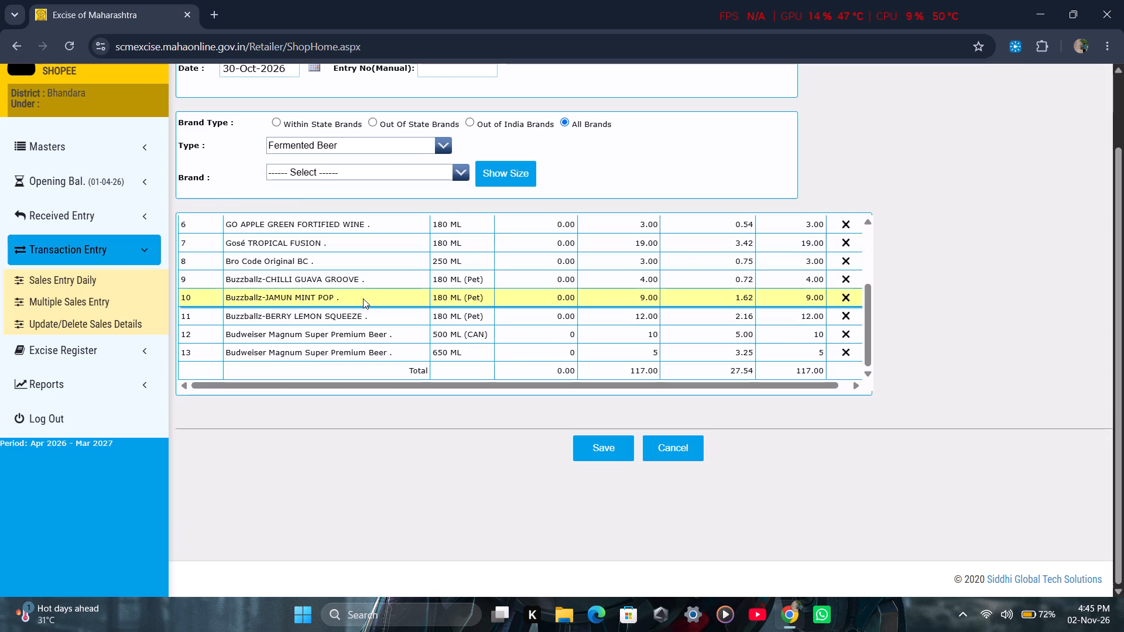
left_click(458, 174)
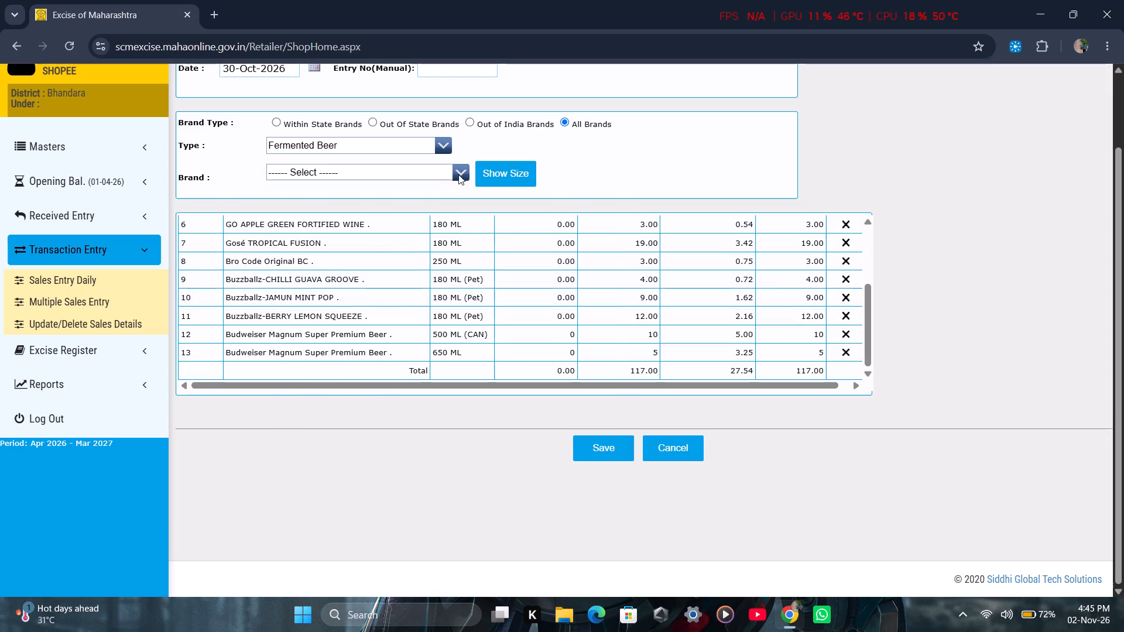
left_click(461, 279)
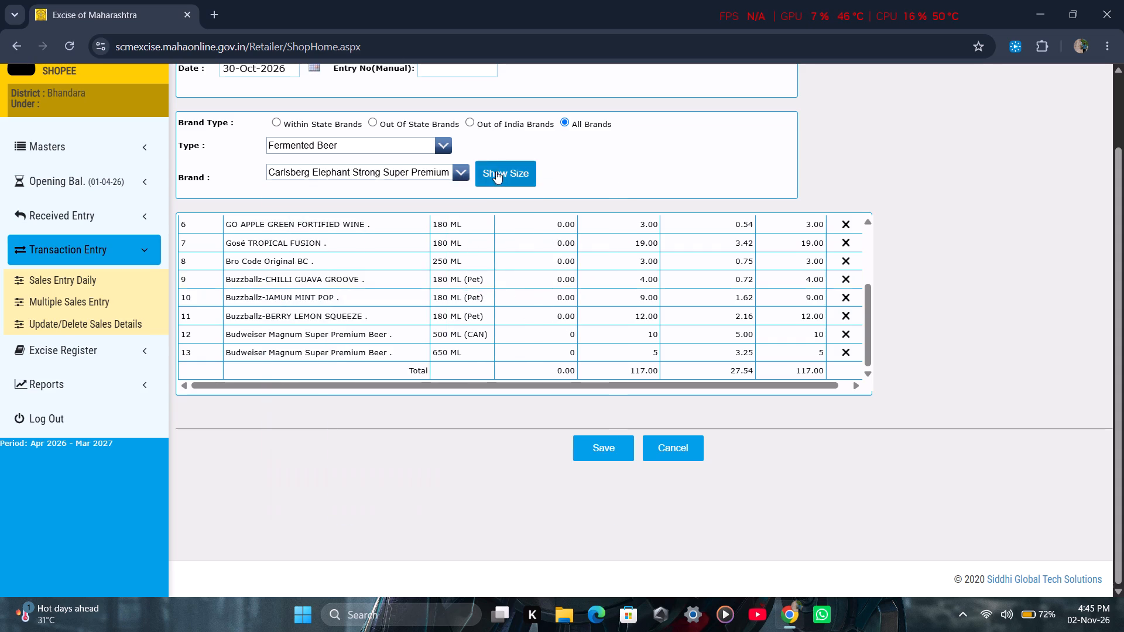
left_click(498, 167)
left_click(498, 167)
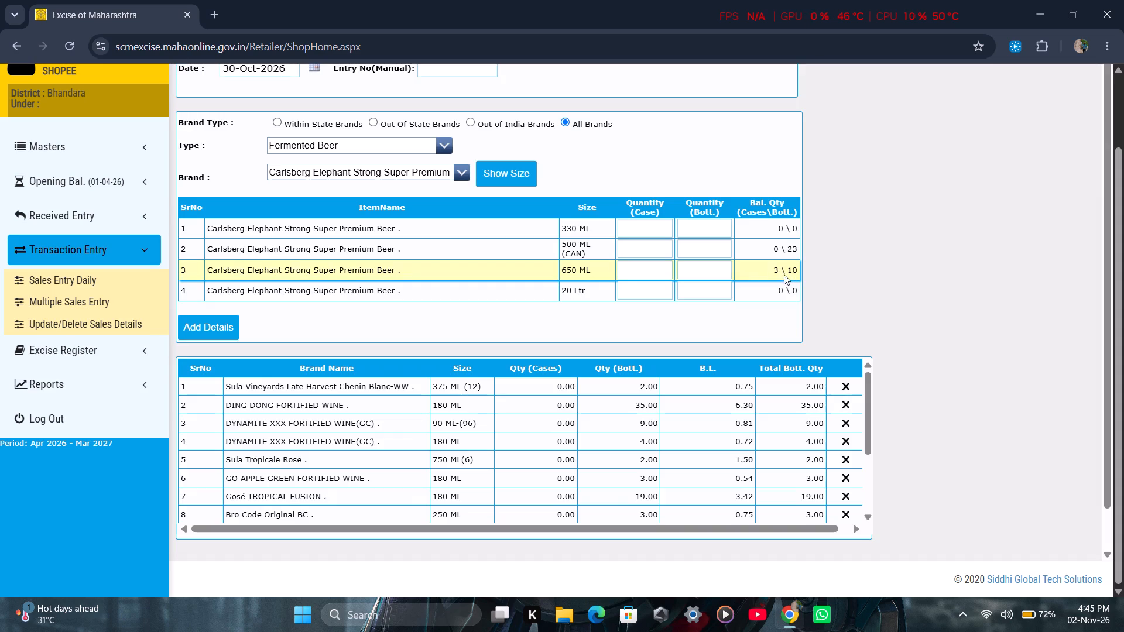
left_click(714, 267)
key("1")
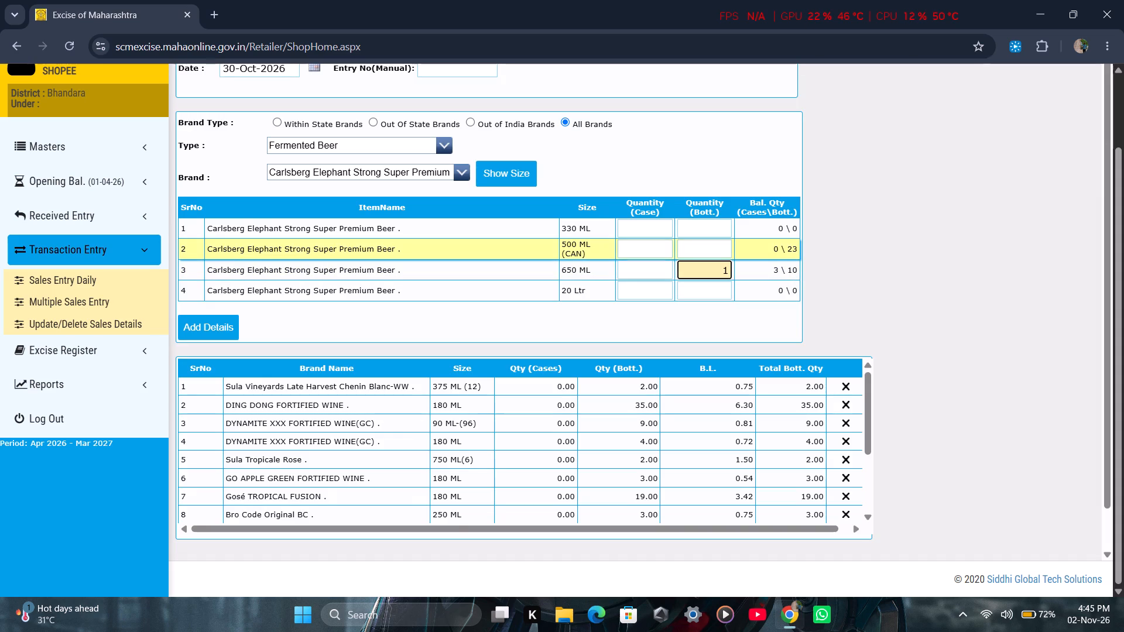
left_click(711, 256)
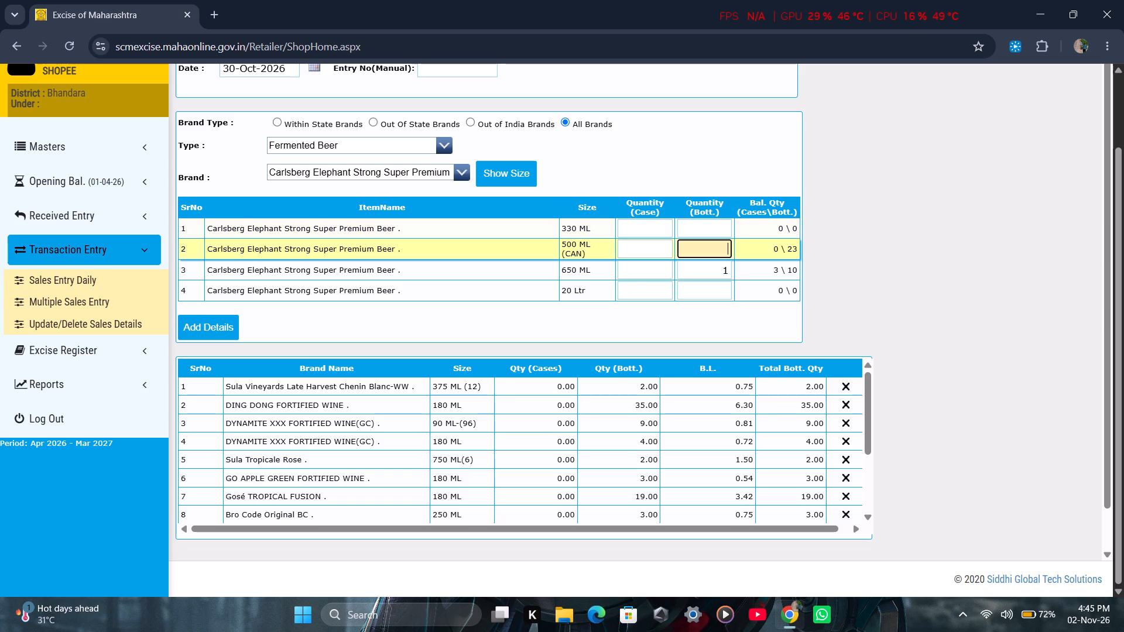
key("1")
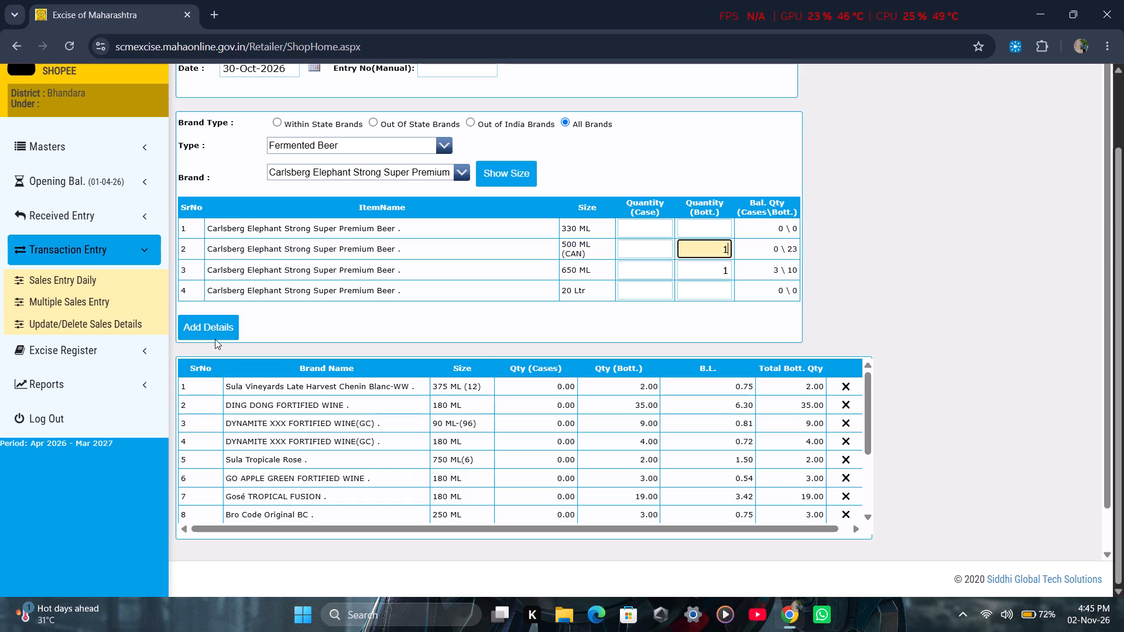
left_click(215, 326)
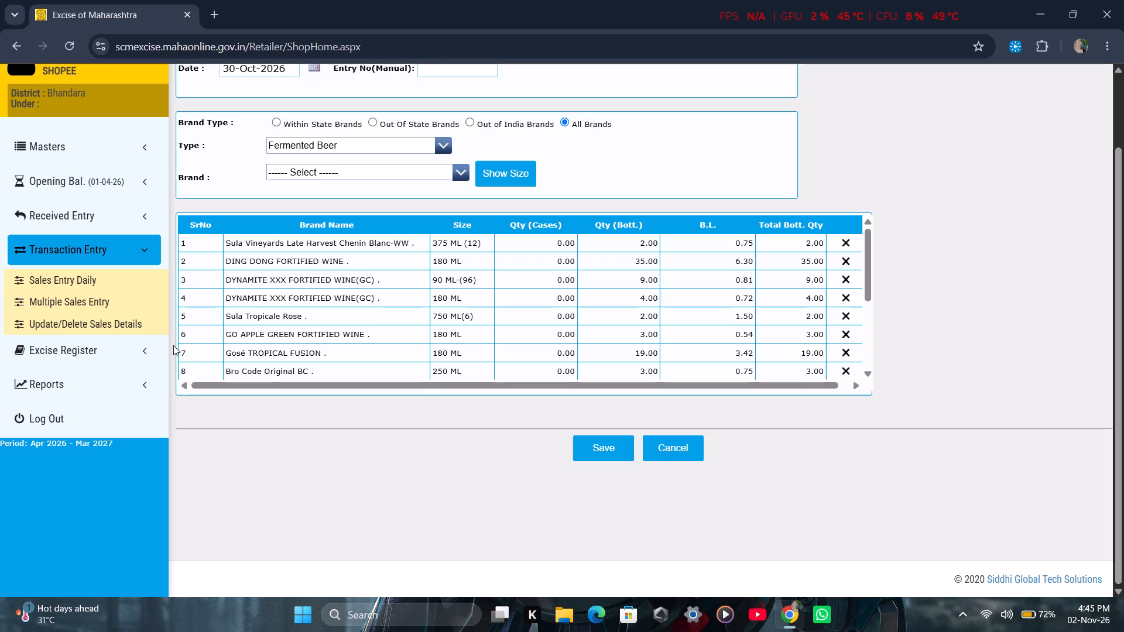
Add 4 units of Godfather The Legendary Classic Strong Beer in the 500 ML (CAN) size to the sales entry.
scroll(306, 345, "down", 5)
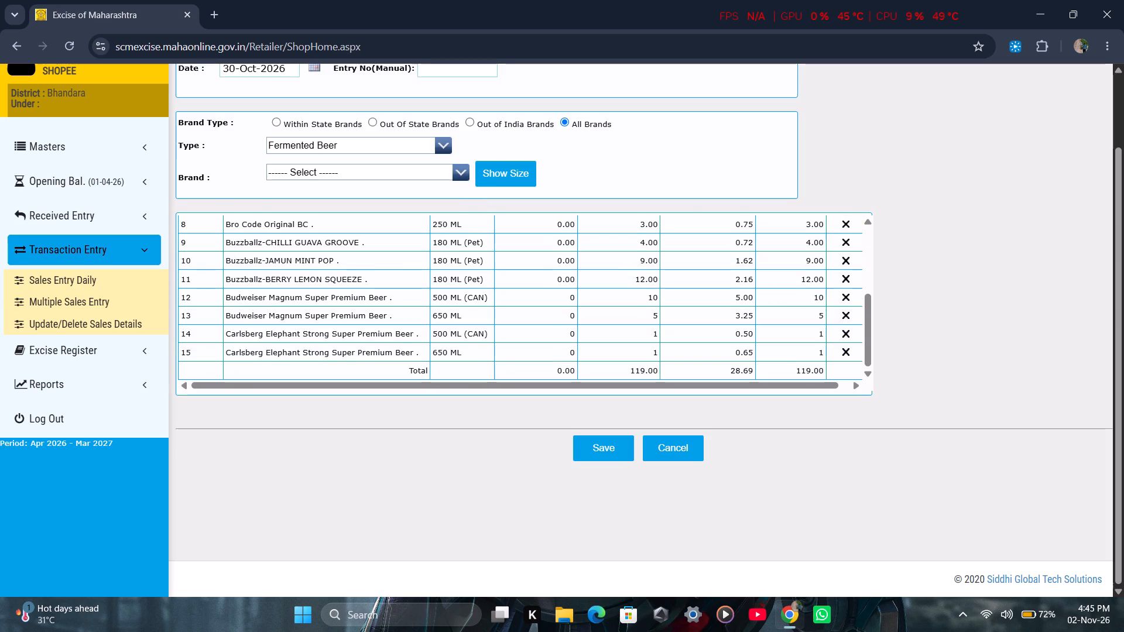
left_click(462, 171)
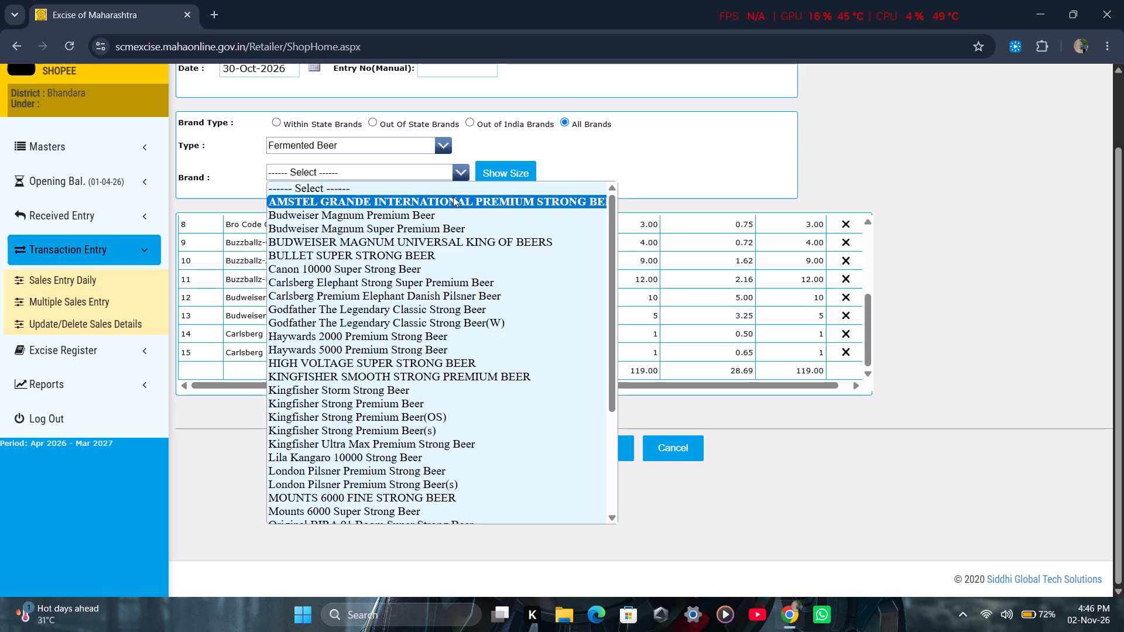
left_click(419, 308)
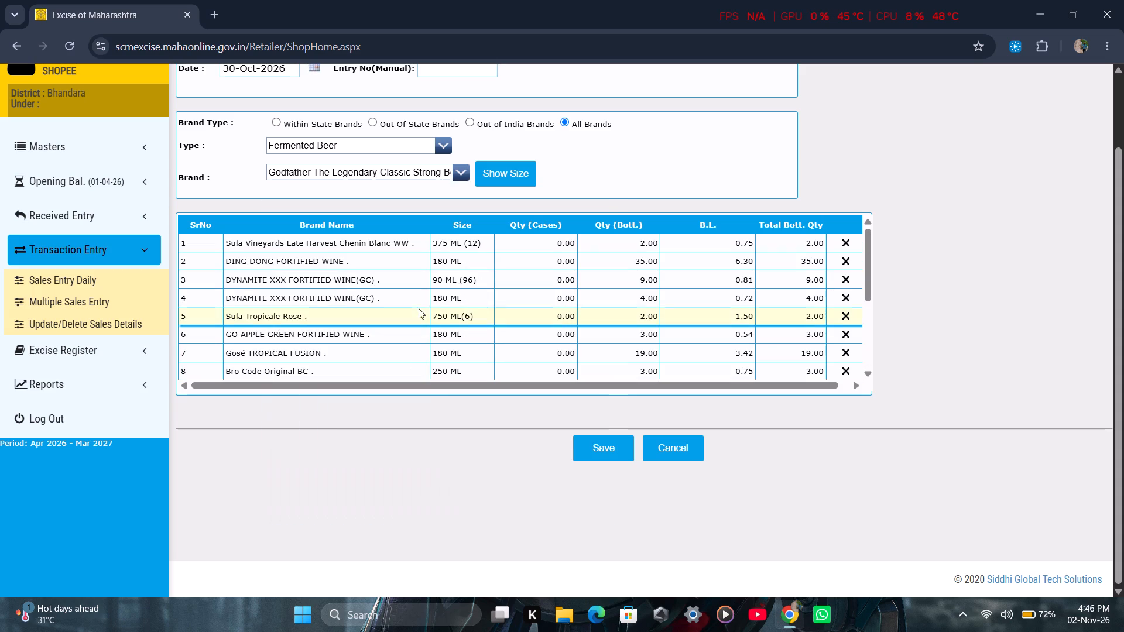
left_click(498, 171)
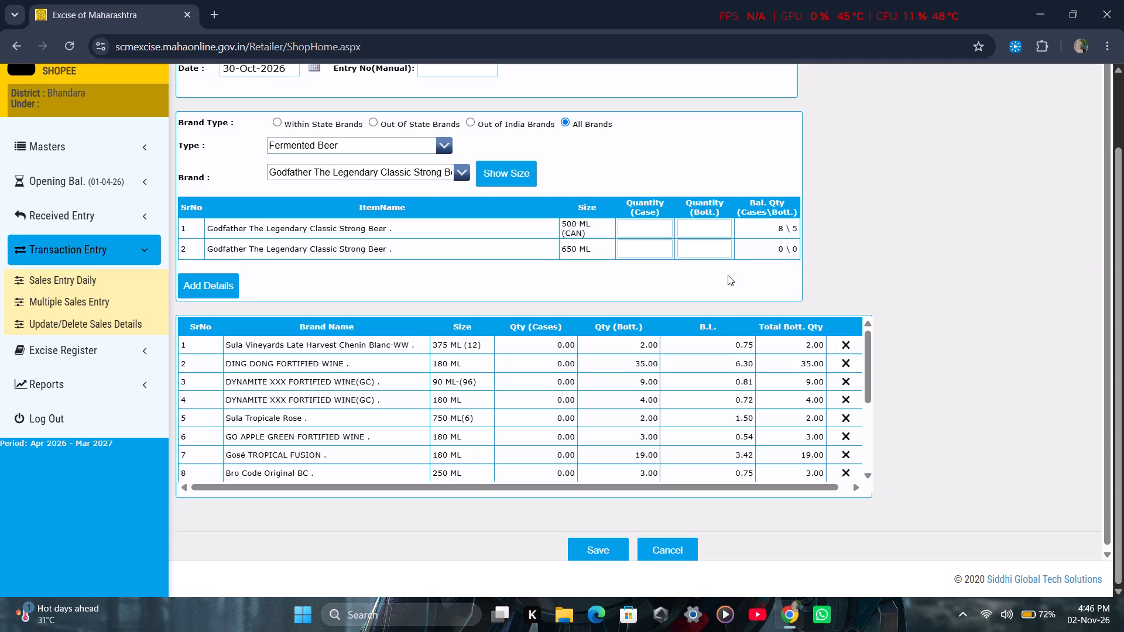
left_click(687, 233)
key("4")
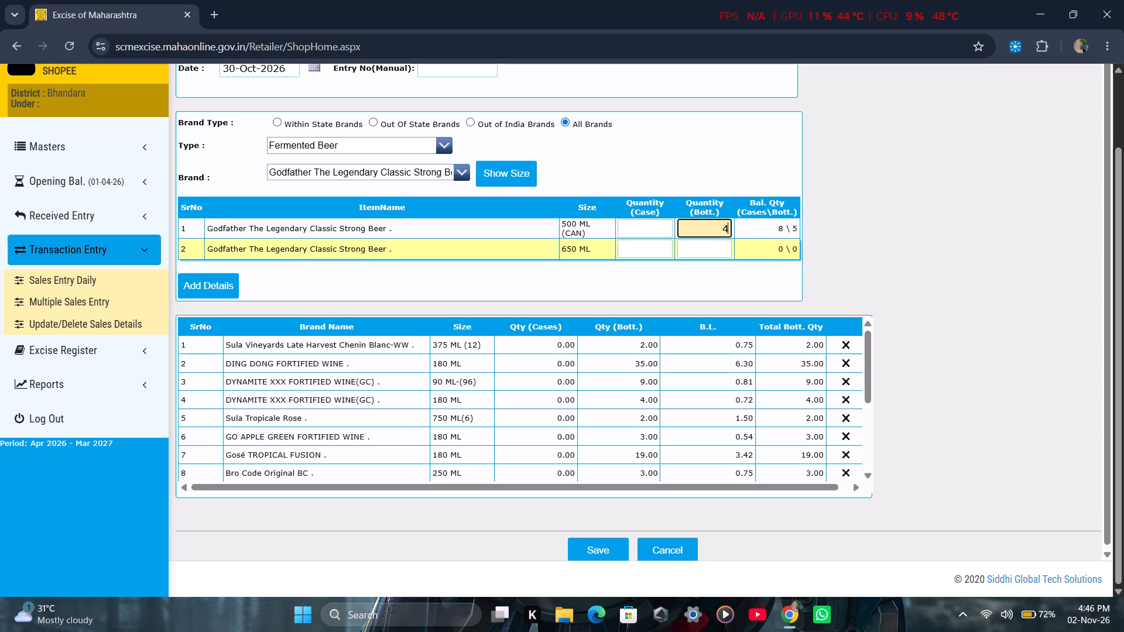
left_click(227, 273)
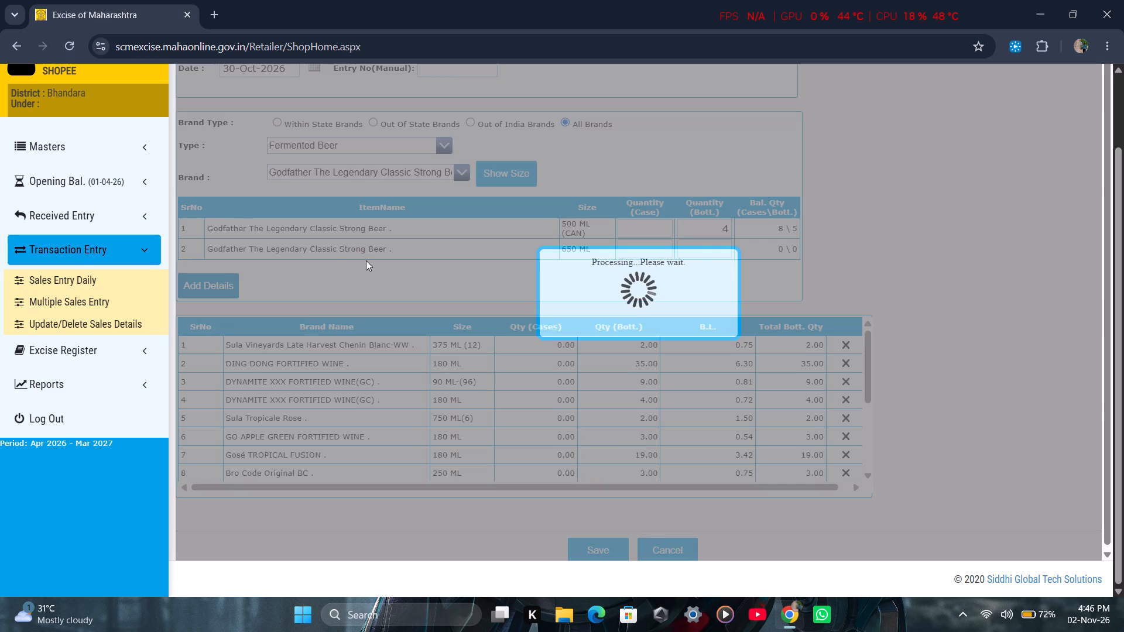
Add 6 bottles of Godfather The Legendary Classic Strong Beer(W) in the 650 ML size to the sales entry.
scroll(366, 260, "down", 10)
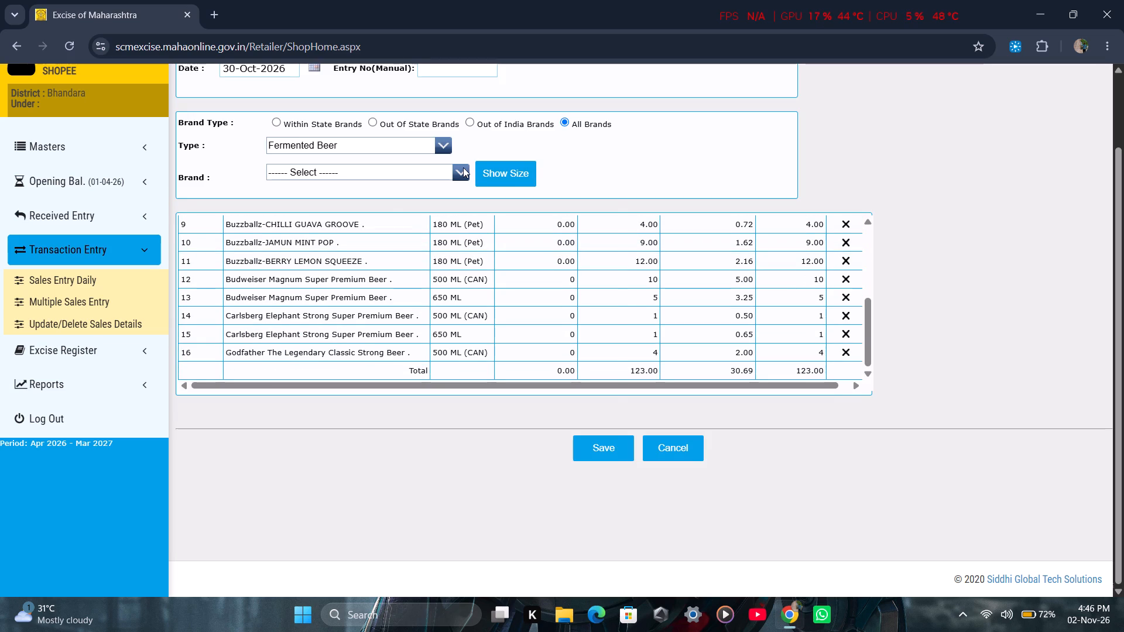
left_click(463, 167)
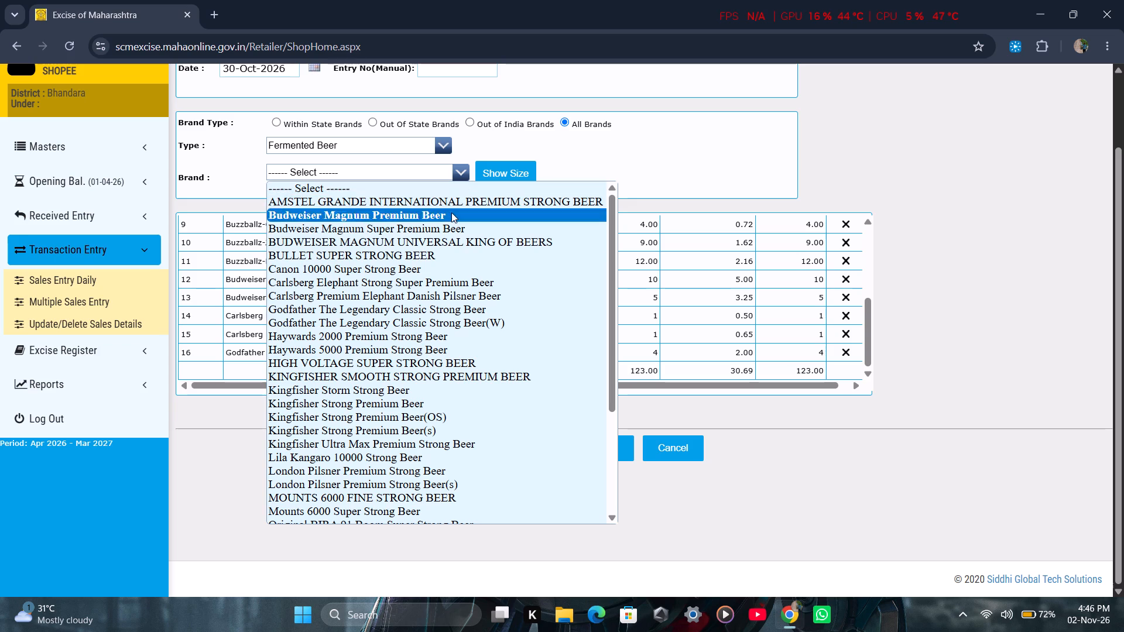
left_click(458, 328)
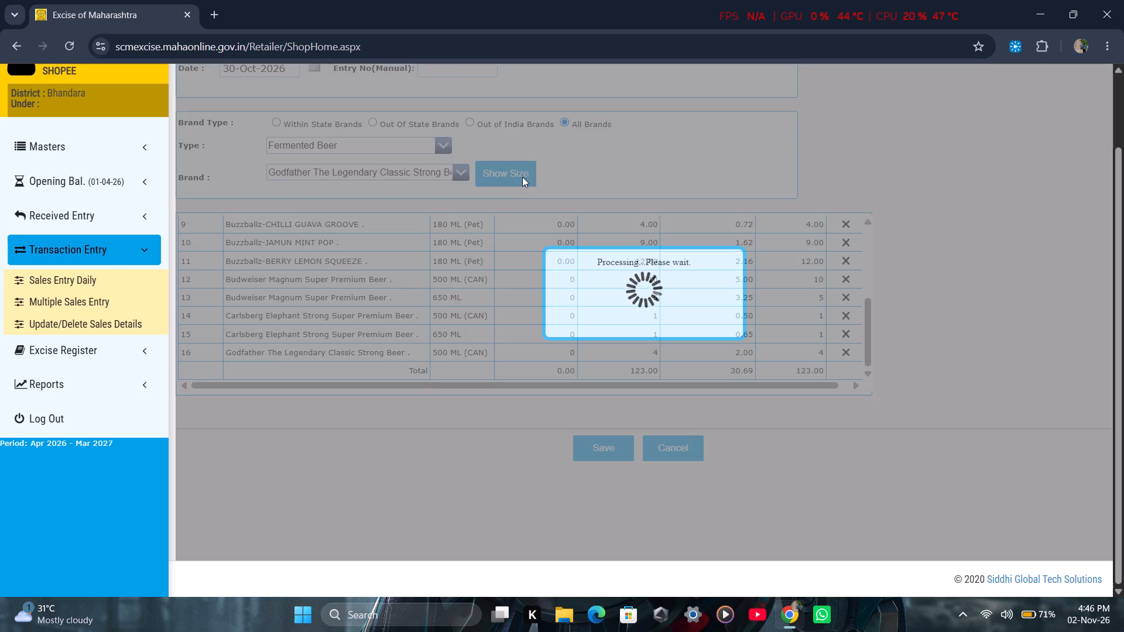
left_click(522, 177)
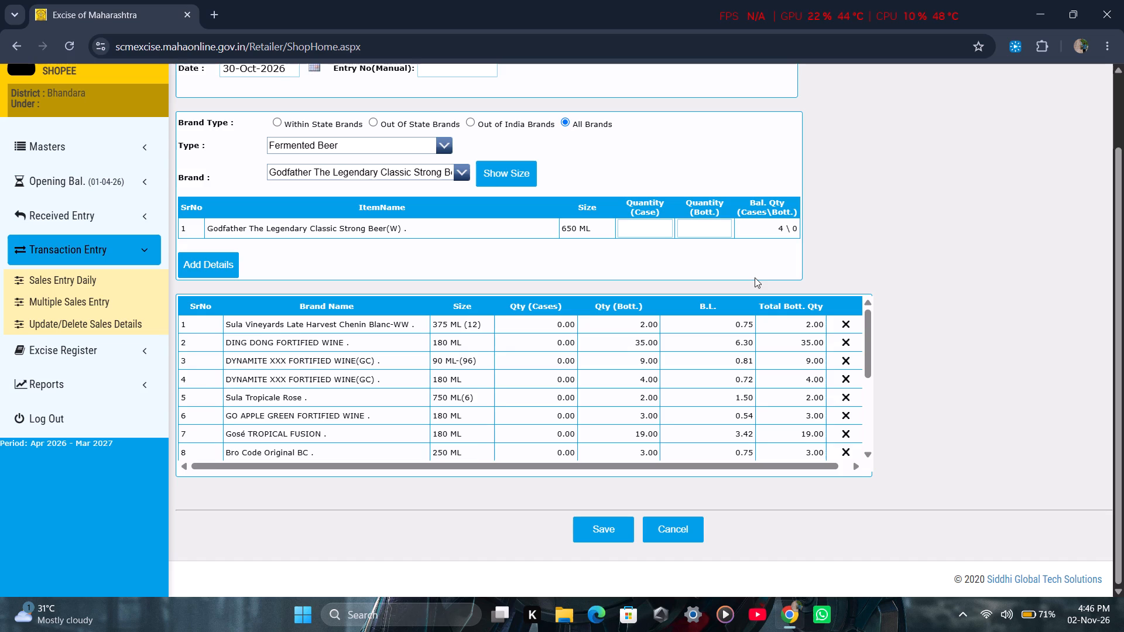
left_click(709, 231)
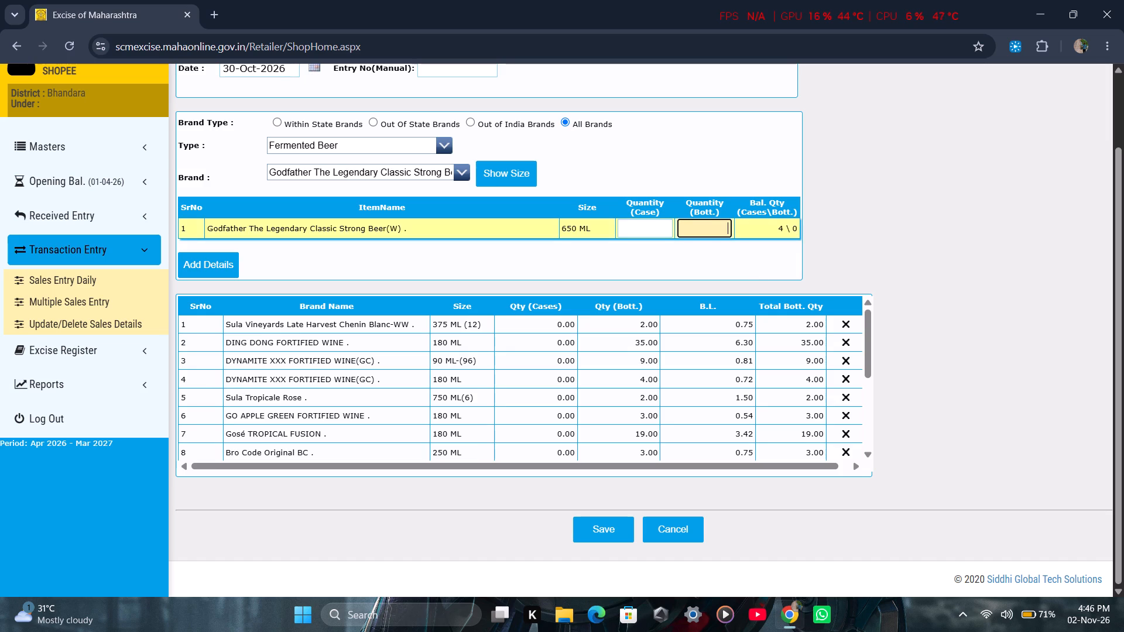
key("6")
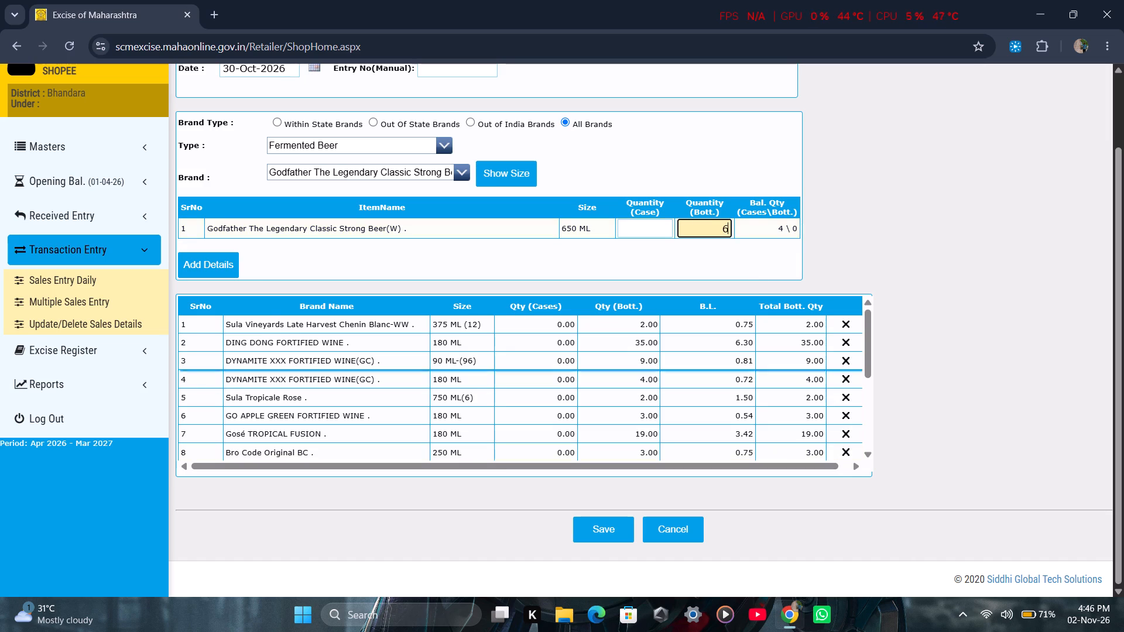
left_click(207, 259)
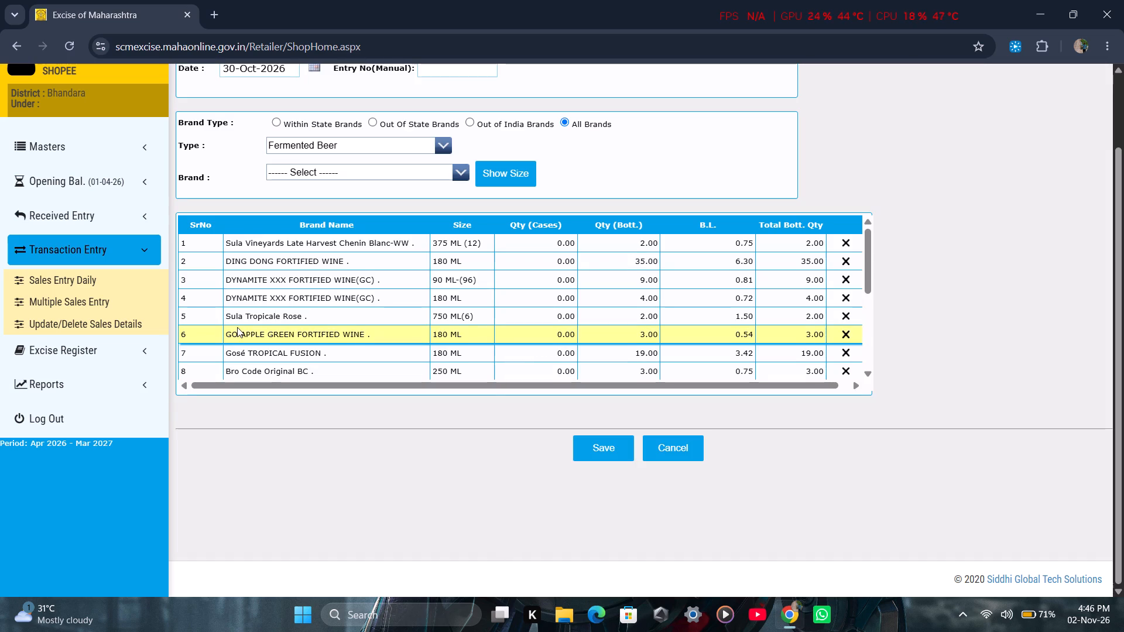
Add 2 bottles of Haywards 2000 Premium Strong Beer in the 650 ML size to the sales entry.
scroll(237, 327, "down", 9)
left_click(465, 173)
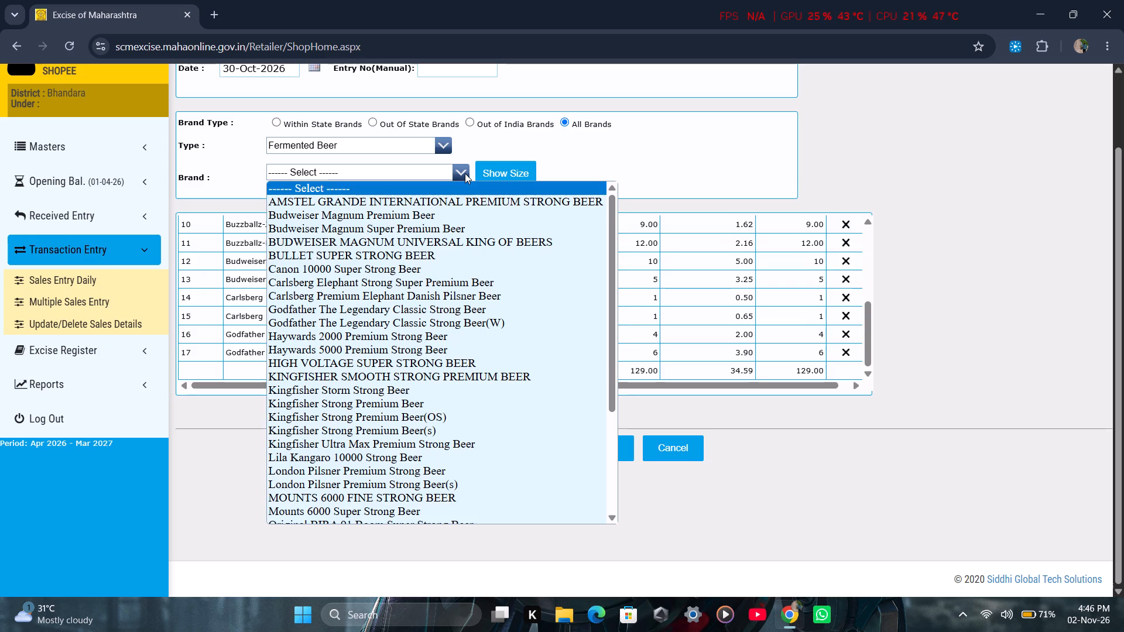
left_click(441, 338)
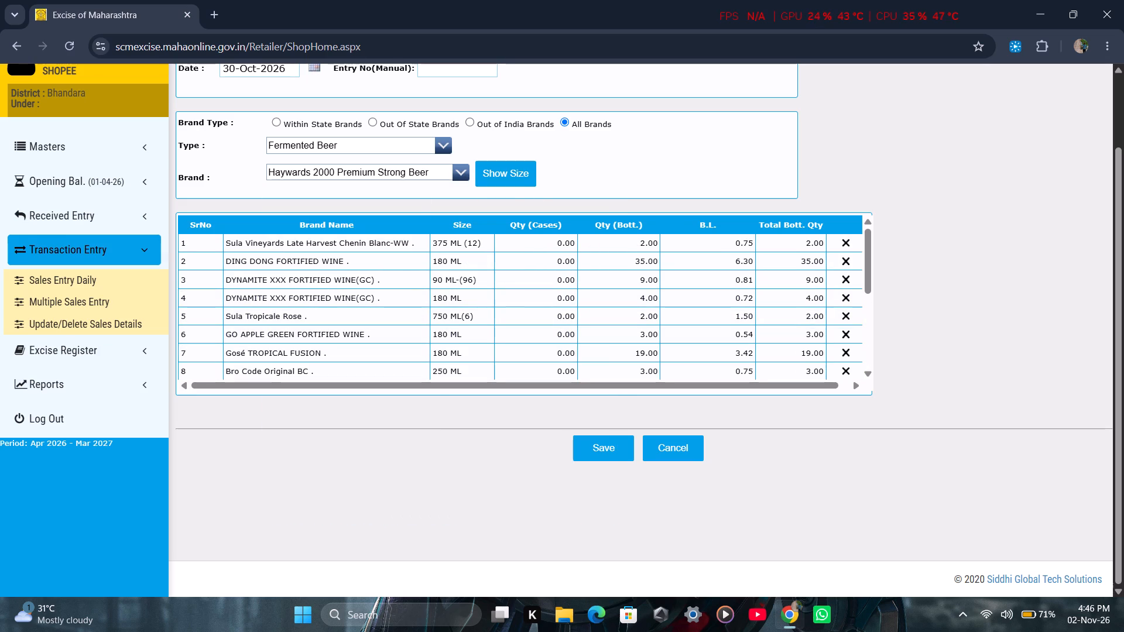
left_click(518, 172)
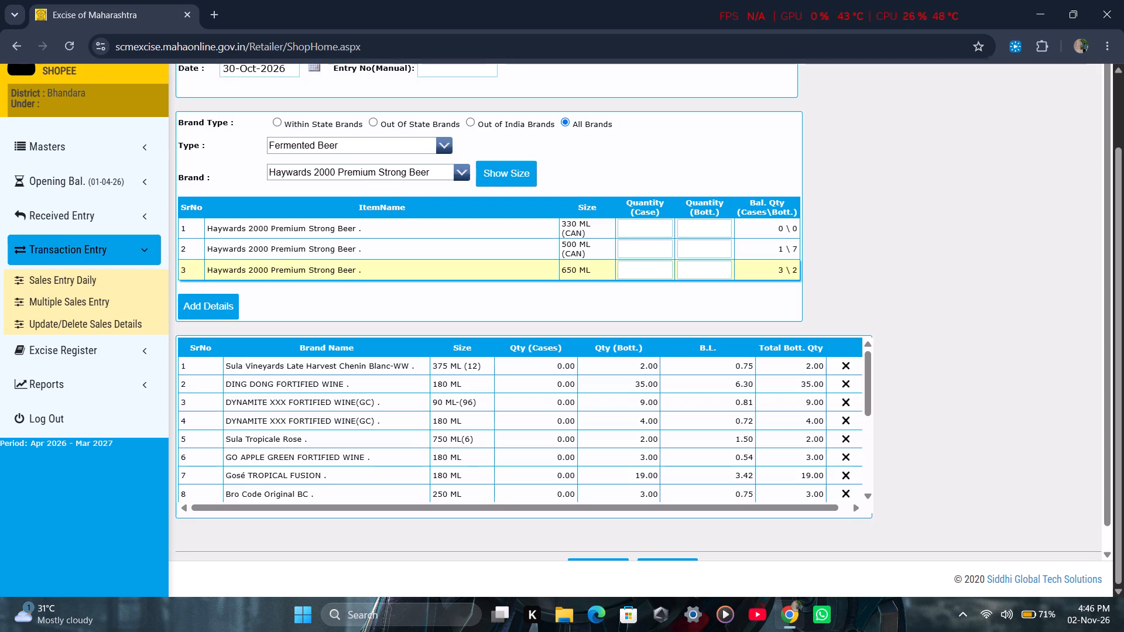
left_click(716, 271)
key("2")
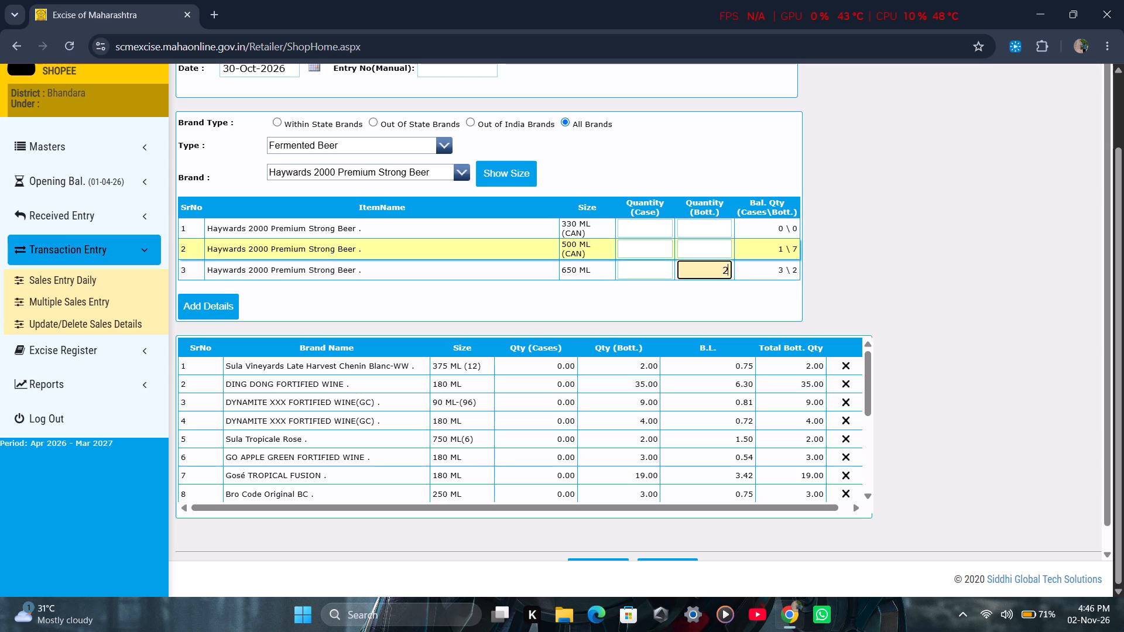
left_click(224, 302)
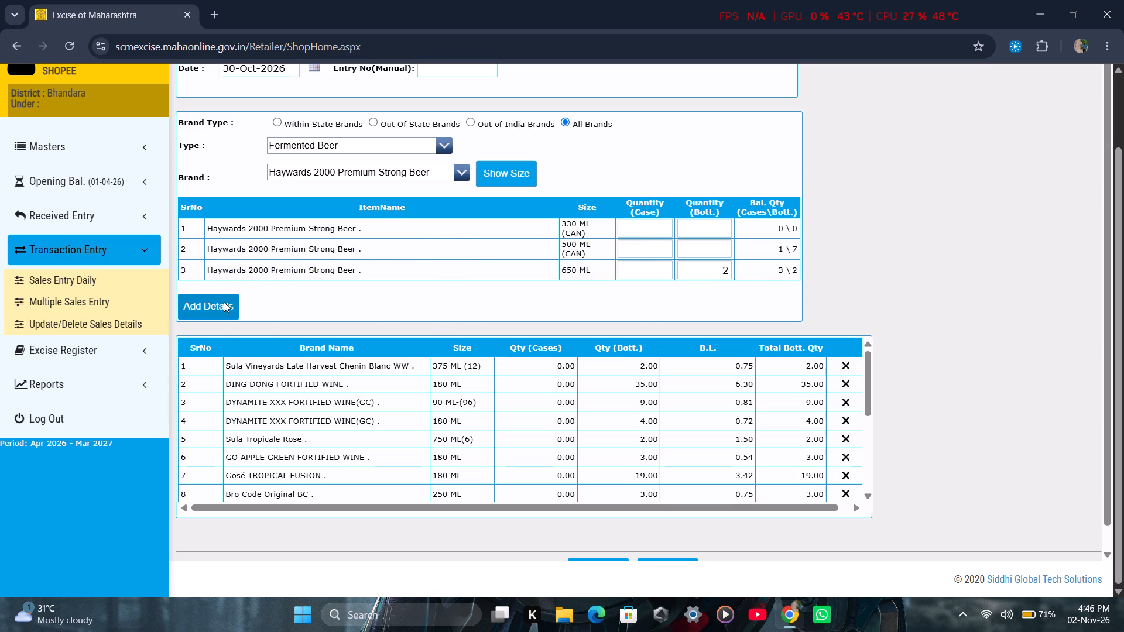
Add Haywards 5000 Premium Strong Beer to the sales entry: 5 bottles of 650 ML and 8 of 500 ML (CAN).
scroll(397, 321, "down", 9)
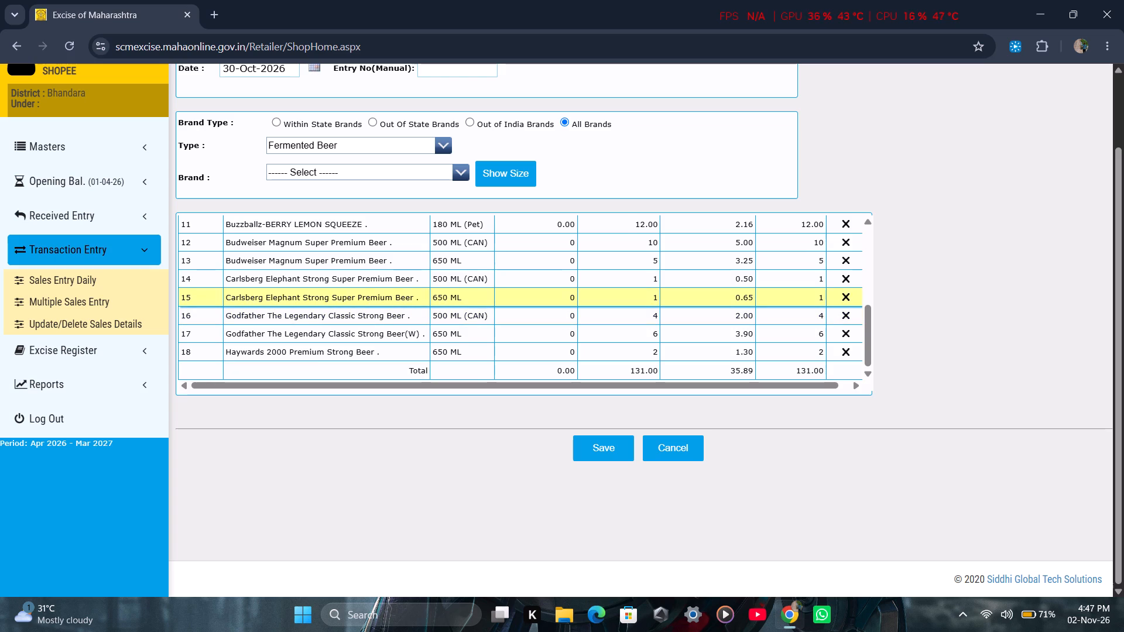
scroll(476, 342, "down", 6)
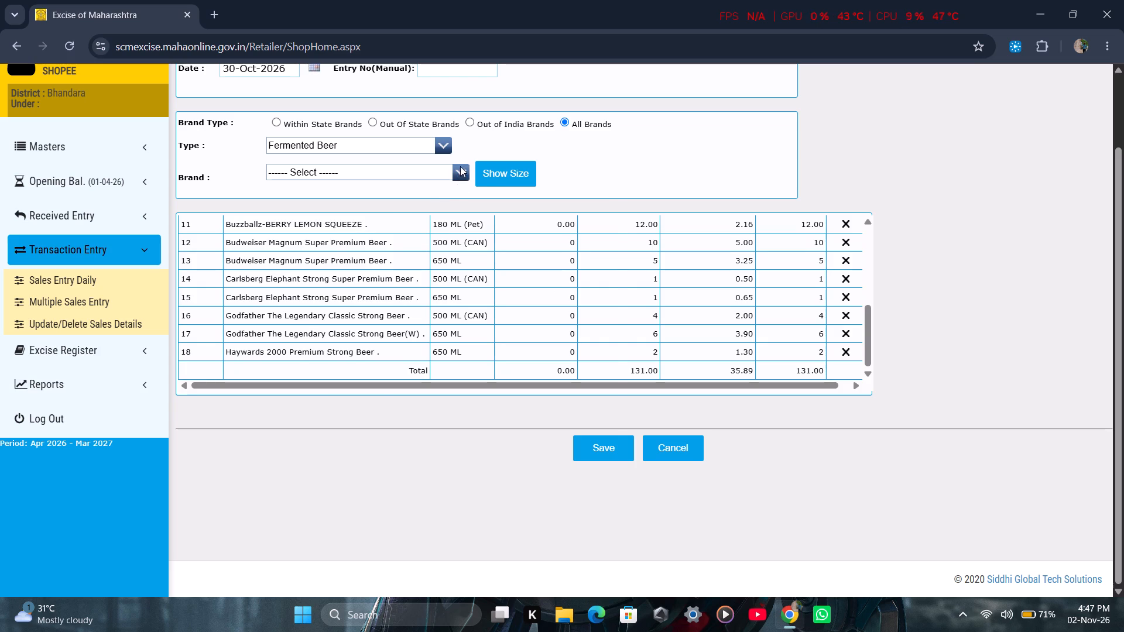
left_click(461, 175)
left_click(462, 352)
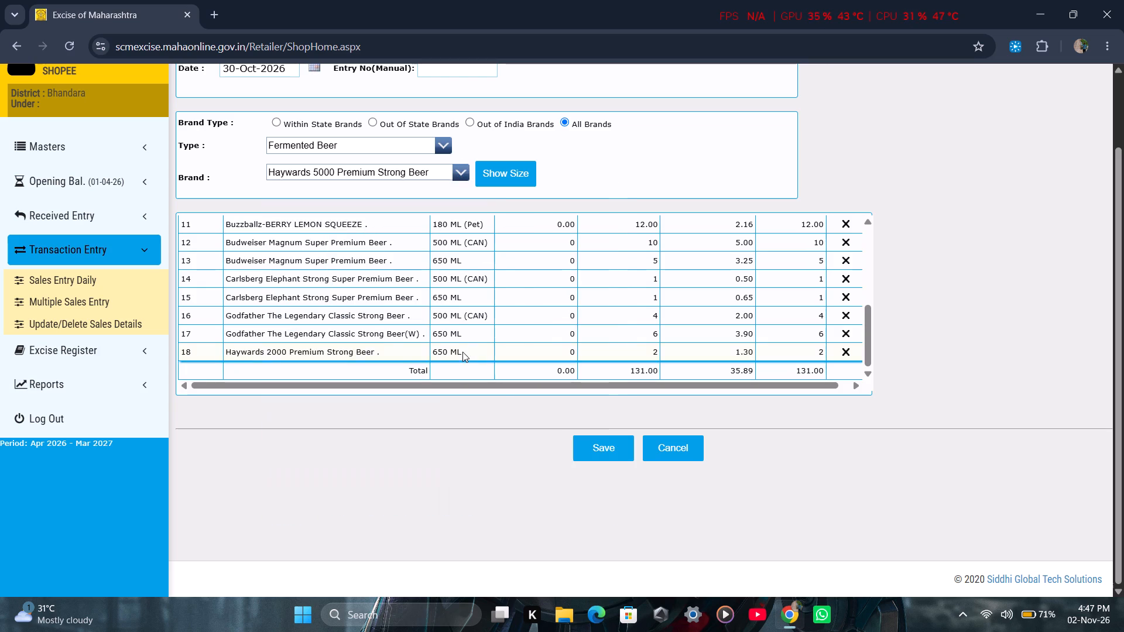
left_click(495, 178)
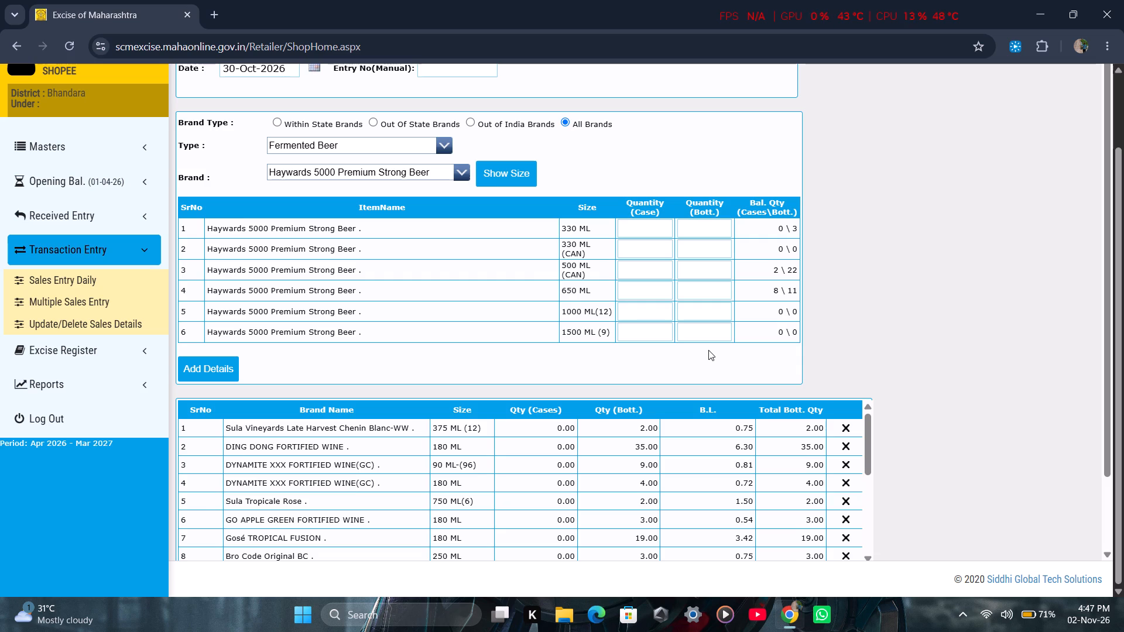
left_click(709, 288)
key("5")
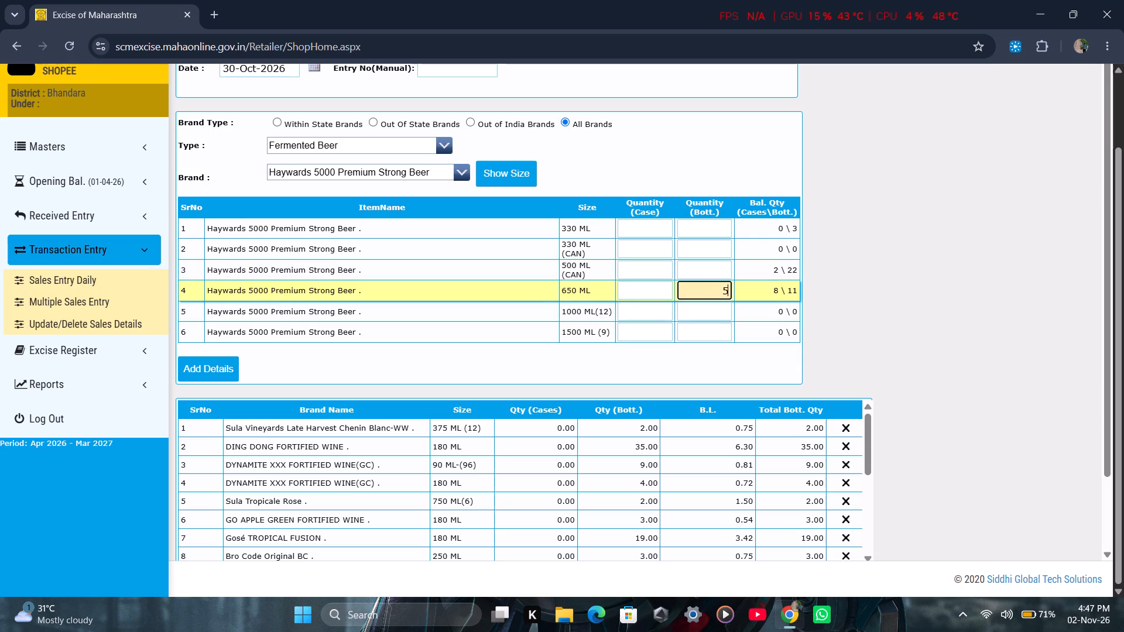
left_click(695, 269)
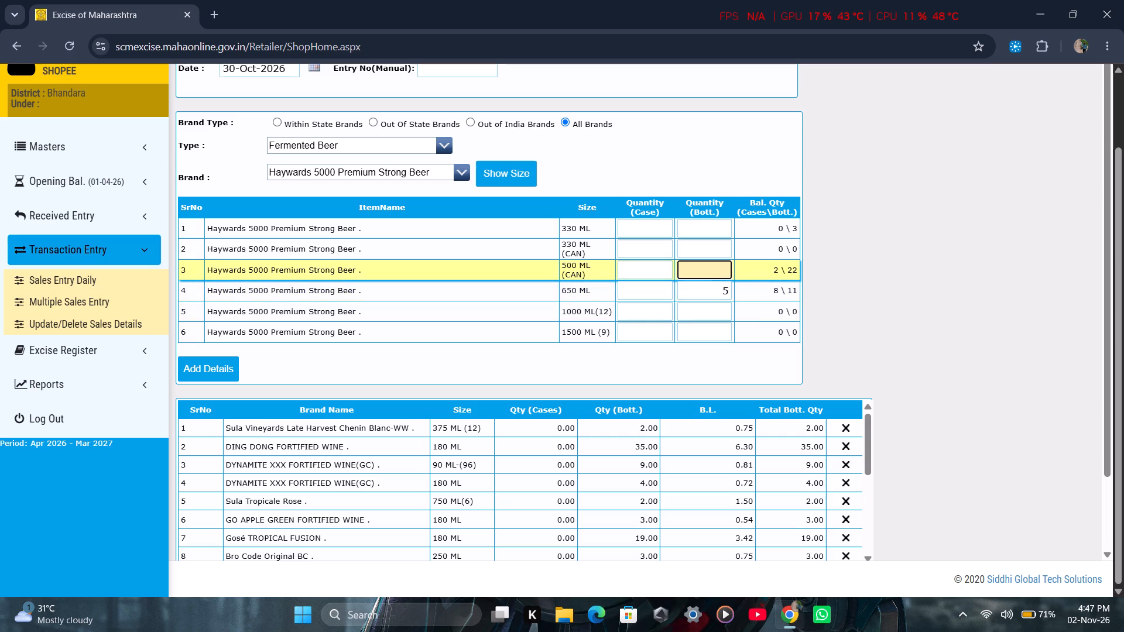
key("8")
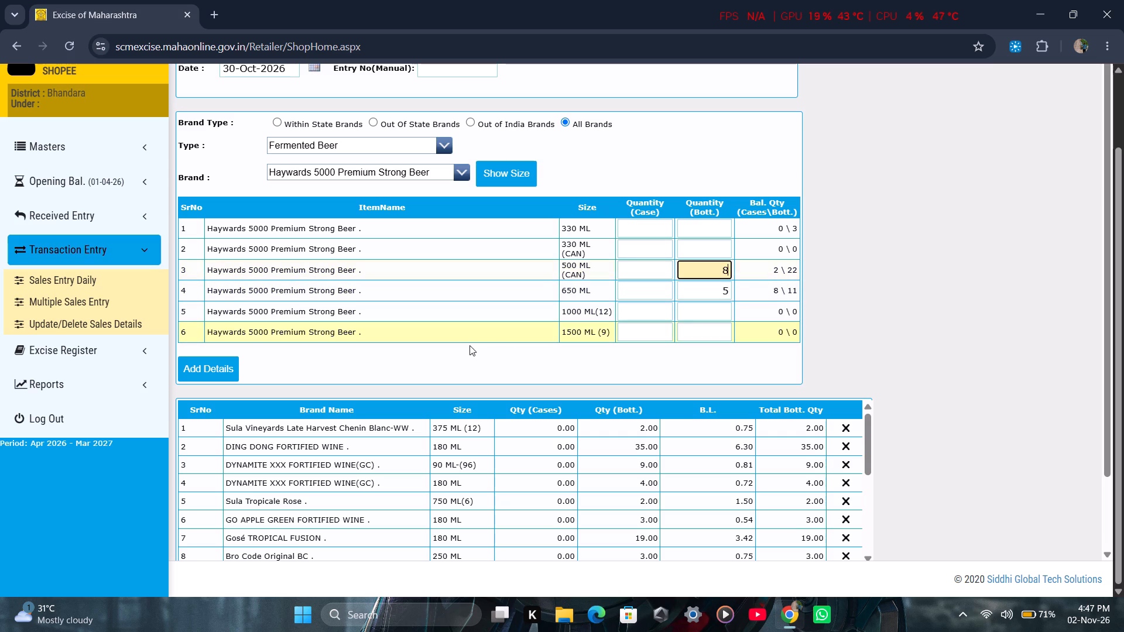
left_click(215, 358)
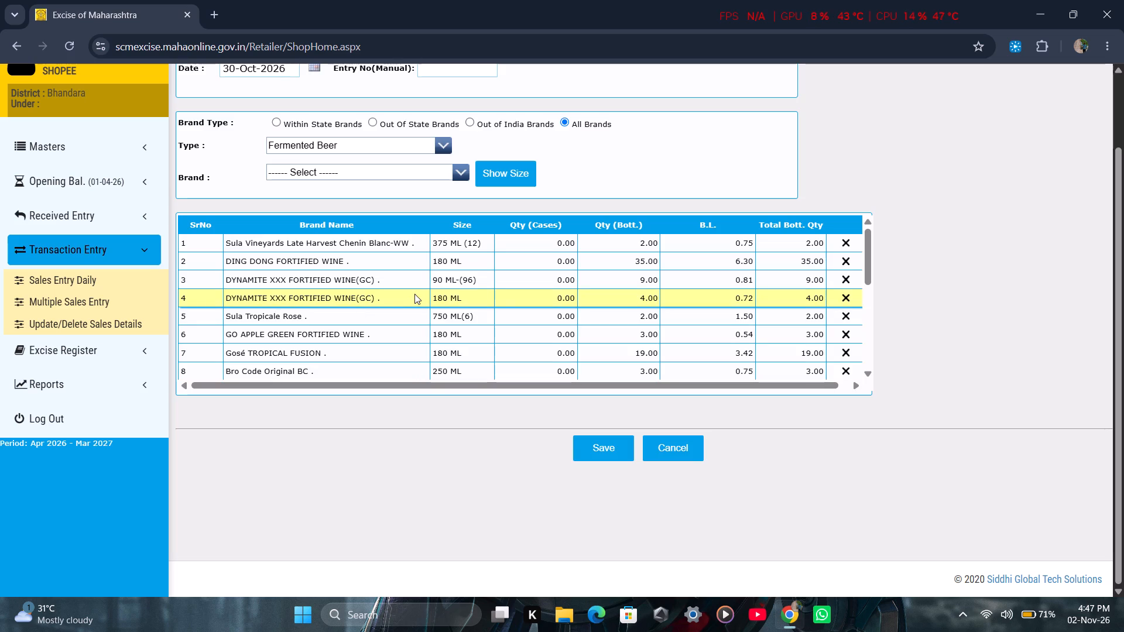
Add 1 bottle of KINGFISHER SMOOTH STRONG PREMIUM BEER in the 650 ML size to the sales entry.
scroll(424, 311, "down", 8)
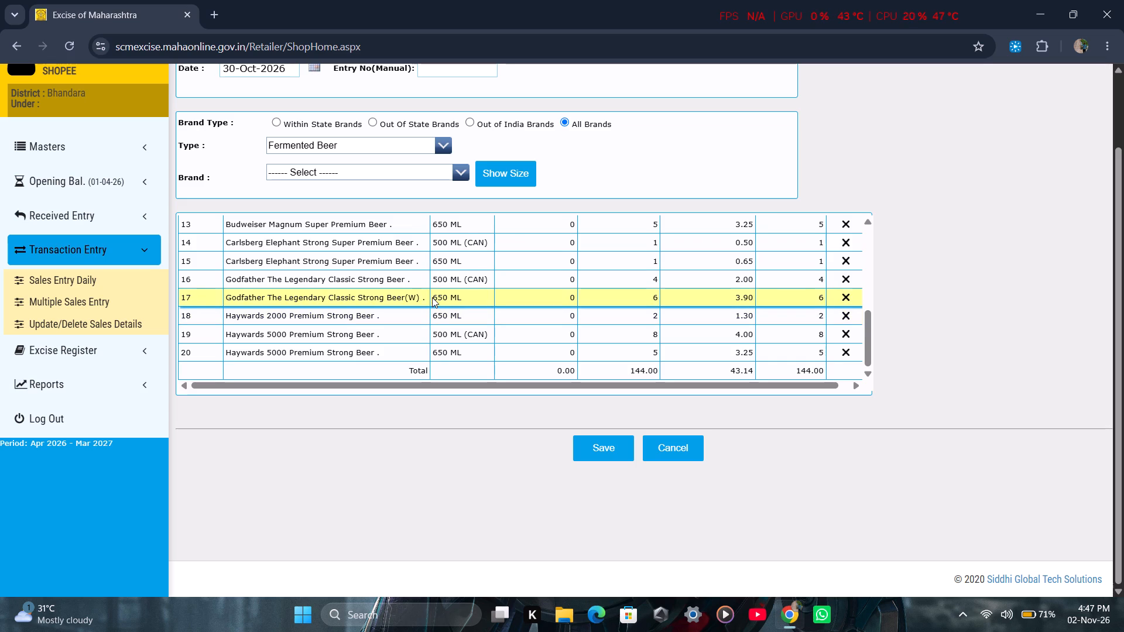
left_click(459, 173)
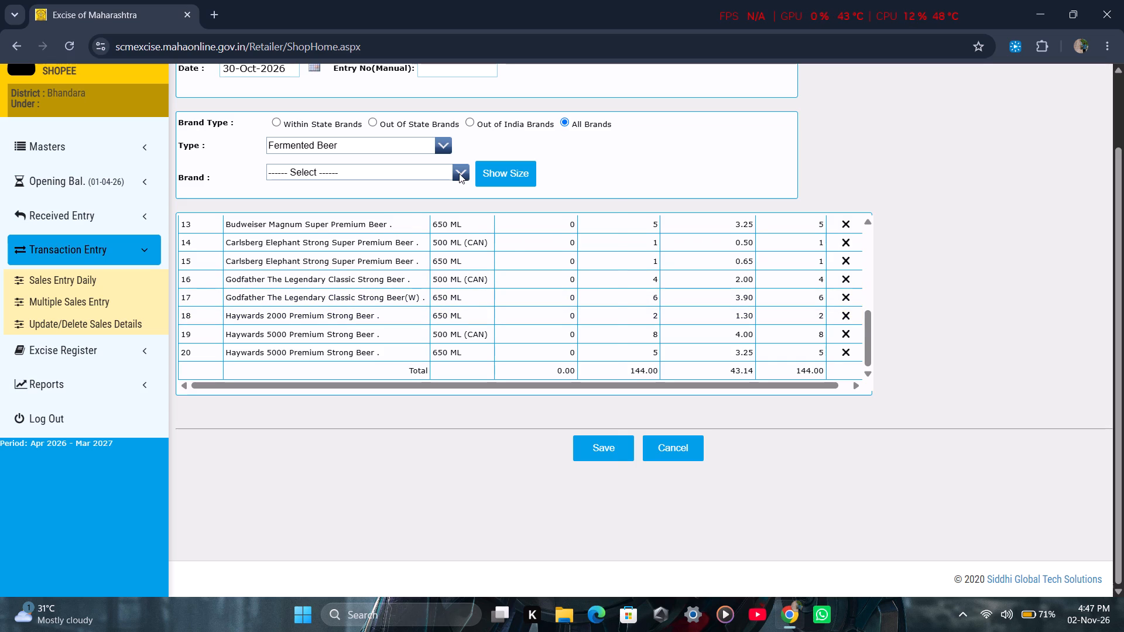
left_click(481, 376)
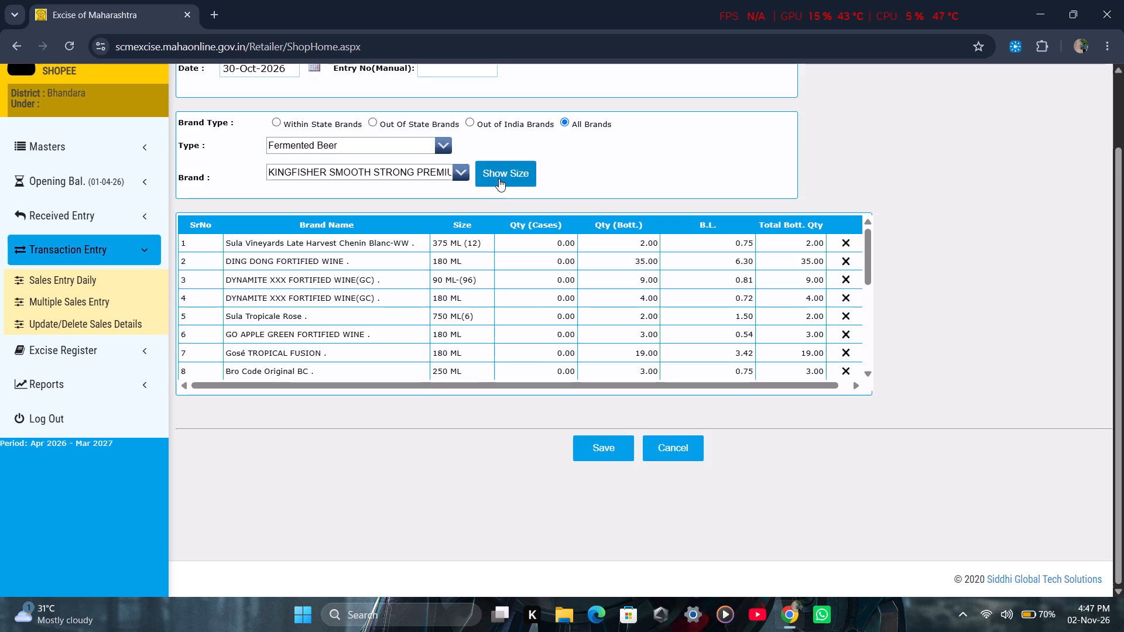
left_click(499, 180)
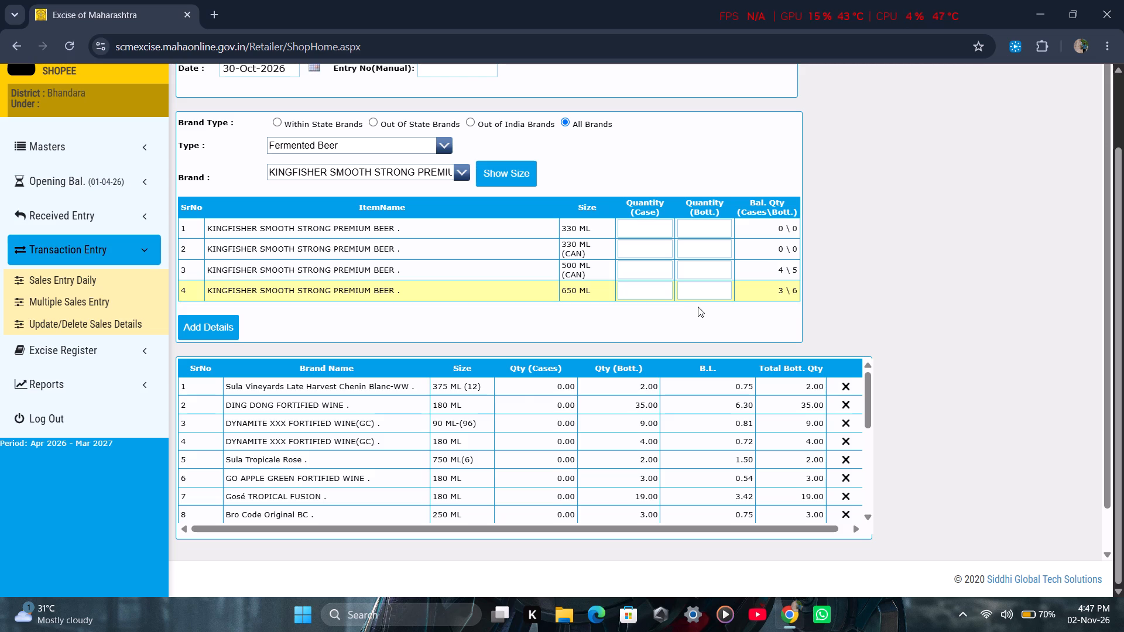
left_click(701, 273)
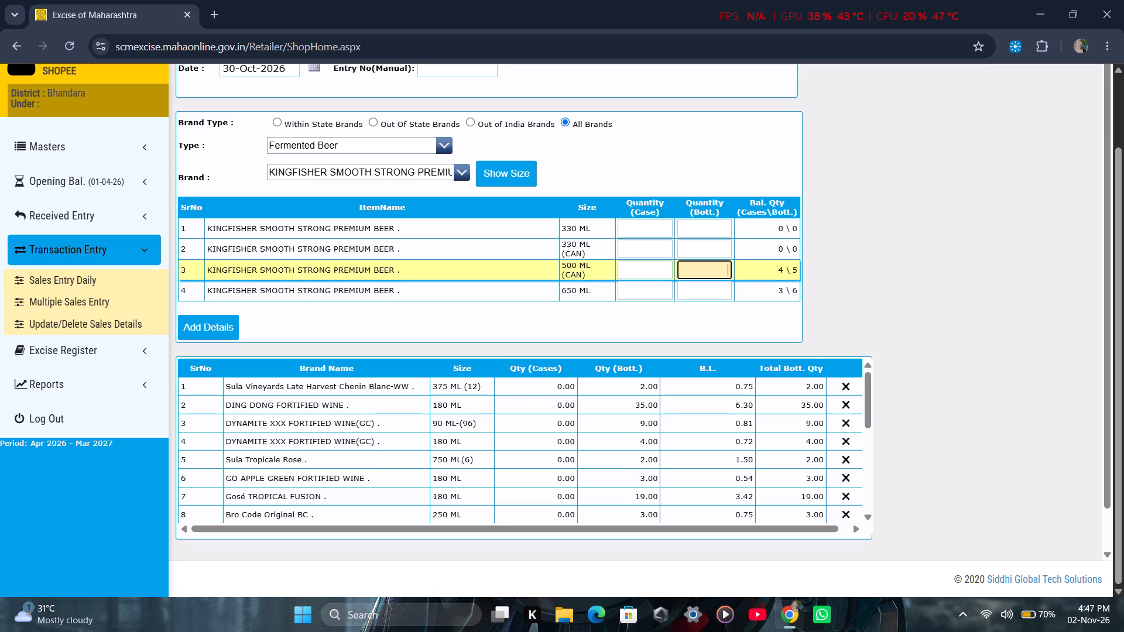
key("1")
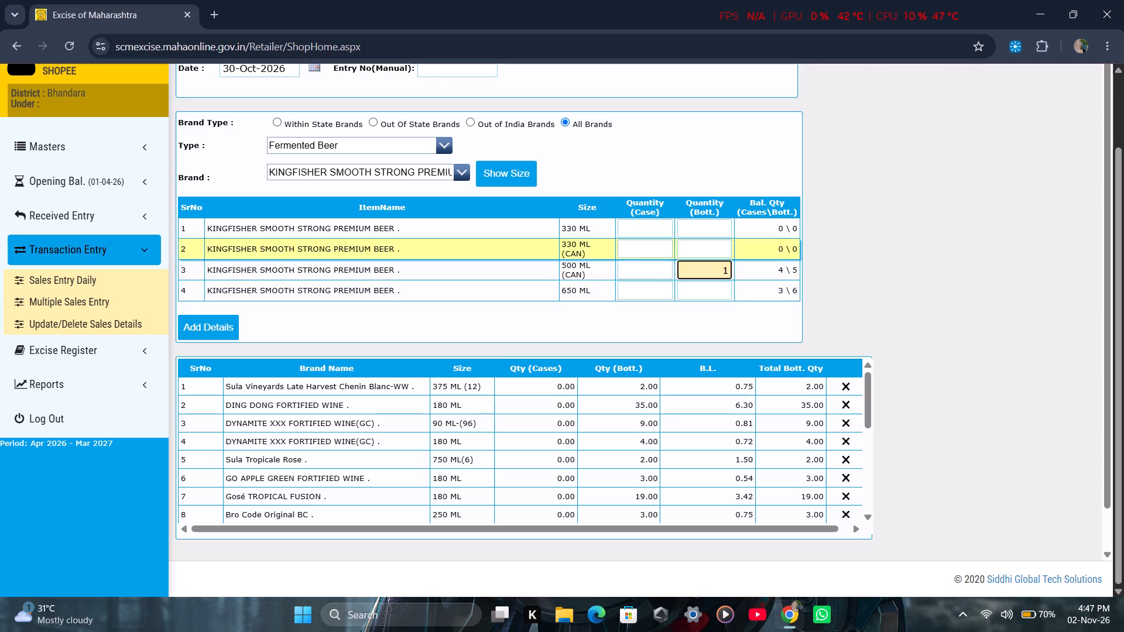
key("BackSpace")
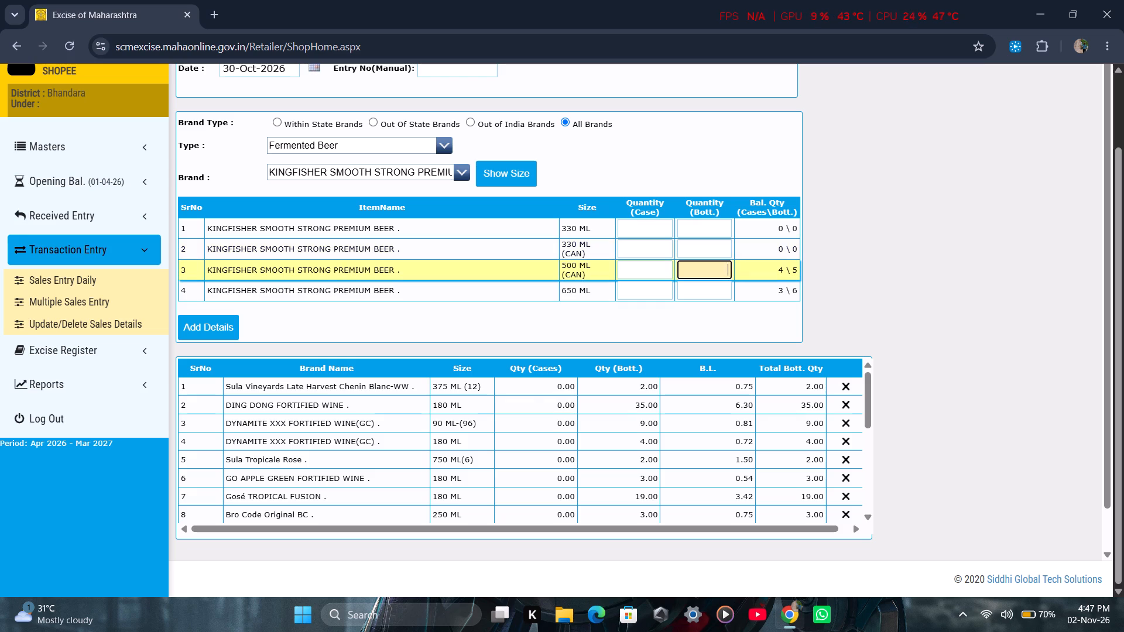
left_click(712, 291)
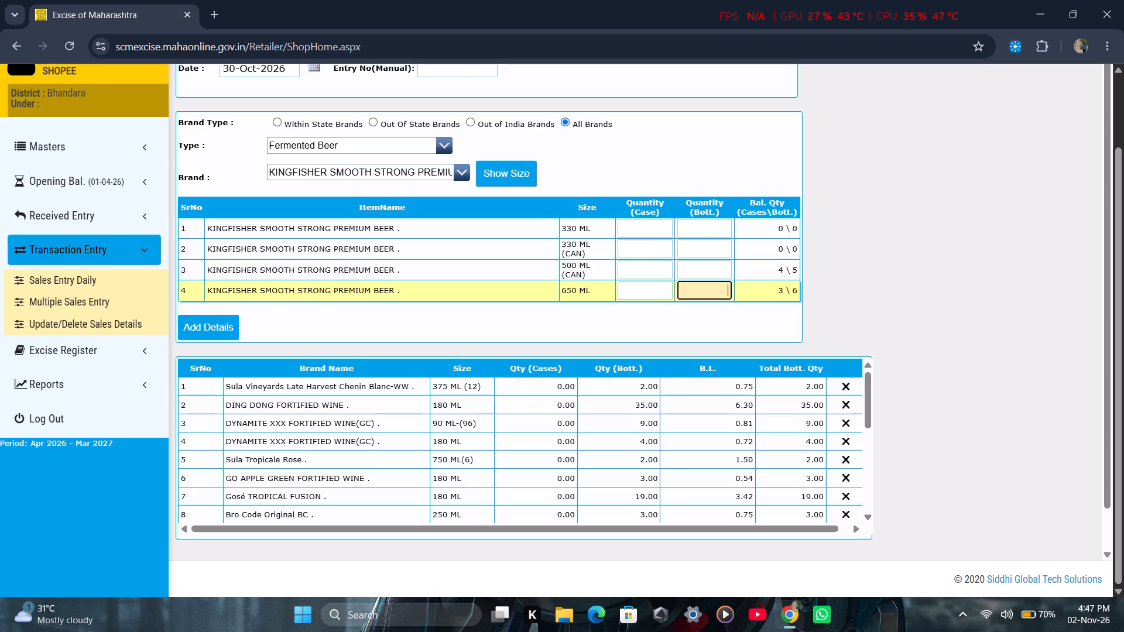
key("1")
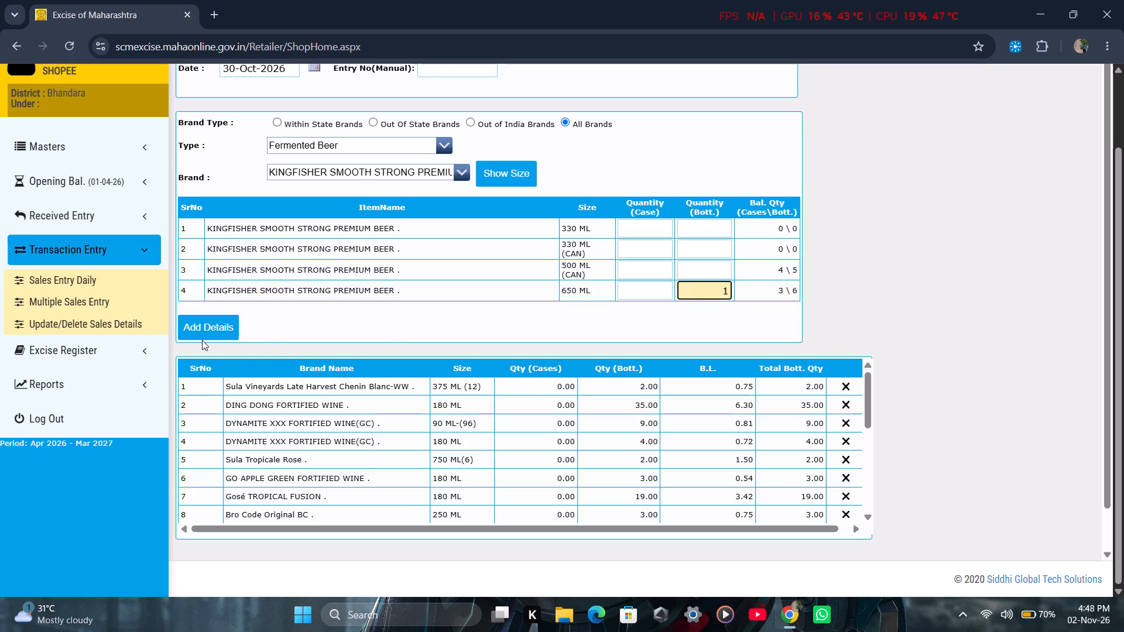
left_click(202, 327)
Show the available sizes of Kingfisher Ultra Max Premium Strong Beer for the sales entry.
scroll(502, 290, "down", 10)
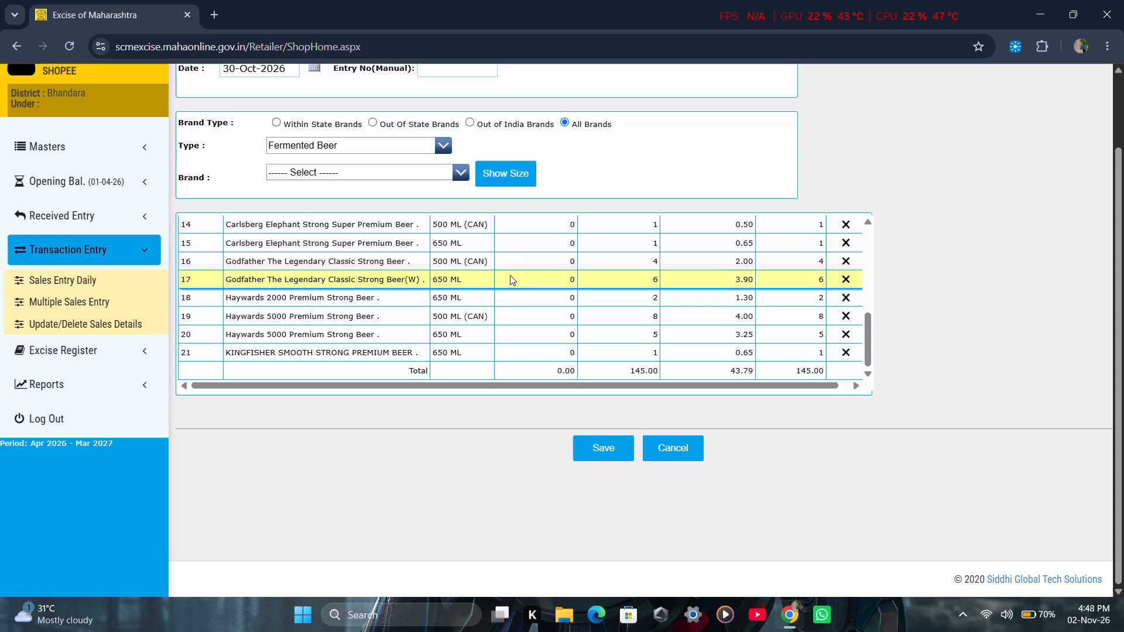
left_click(455, 168)
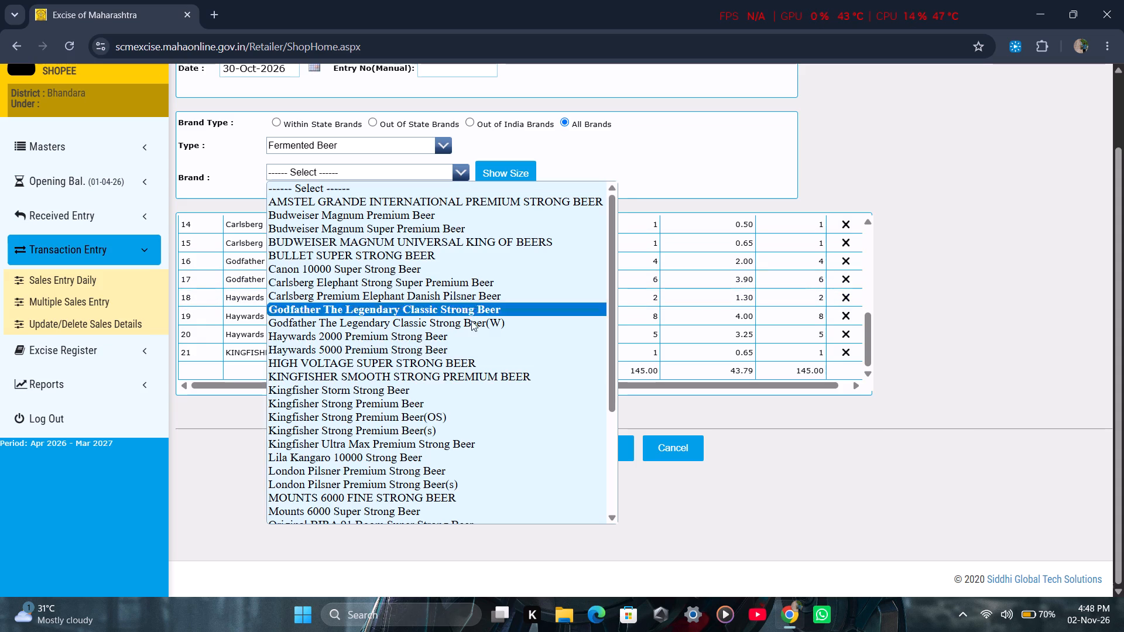
left_click(508, 445)
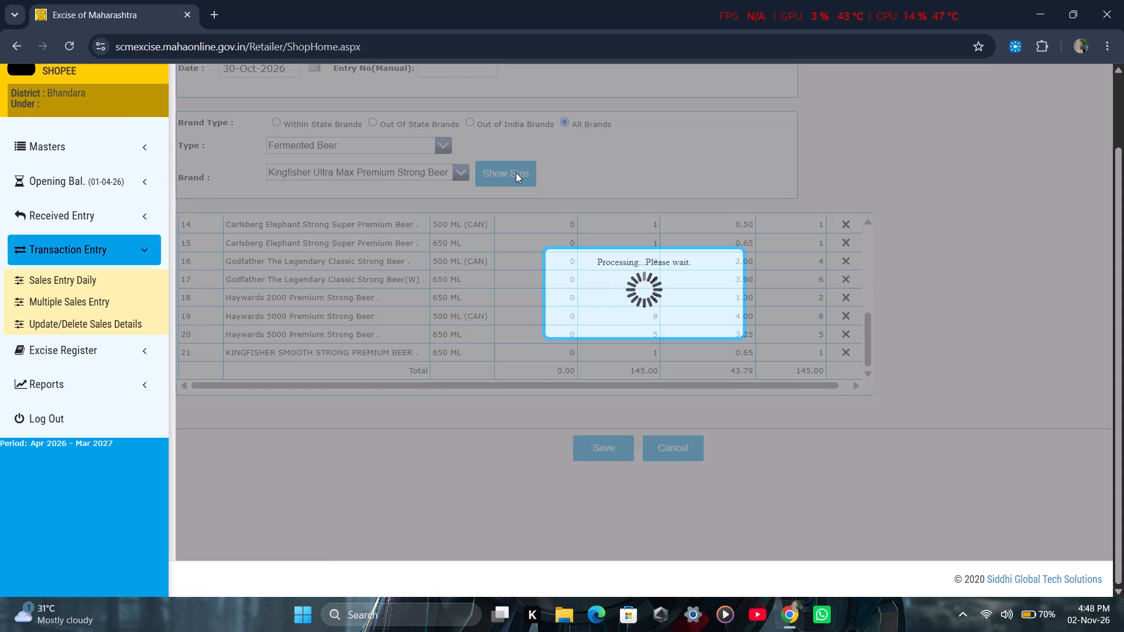
left_click(516, 173)
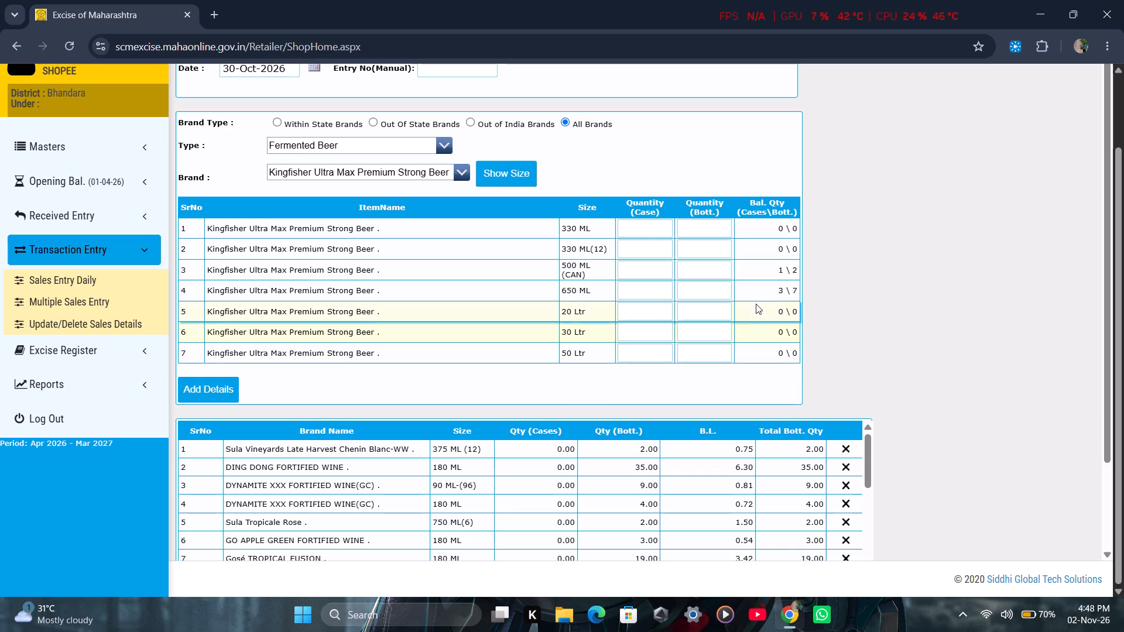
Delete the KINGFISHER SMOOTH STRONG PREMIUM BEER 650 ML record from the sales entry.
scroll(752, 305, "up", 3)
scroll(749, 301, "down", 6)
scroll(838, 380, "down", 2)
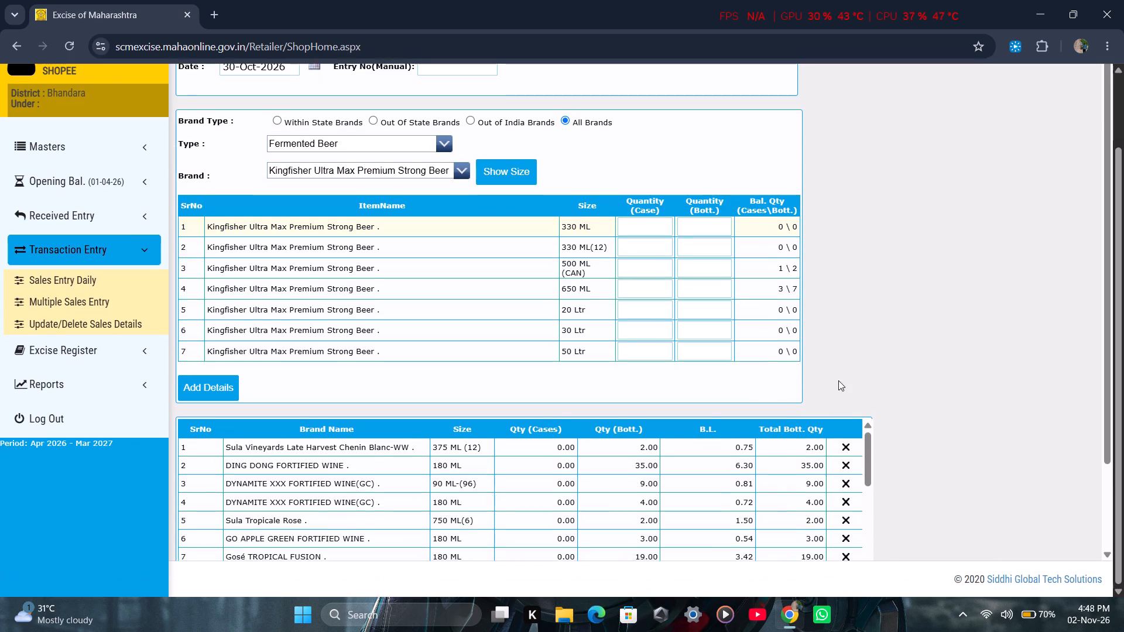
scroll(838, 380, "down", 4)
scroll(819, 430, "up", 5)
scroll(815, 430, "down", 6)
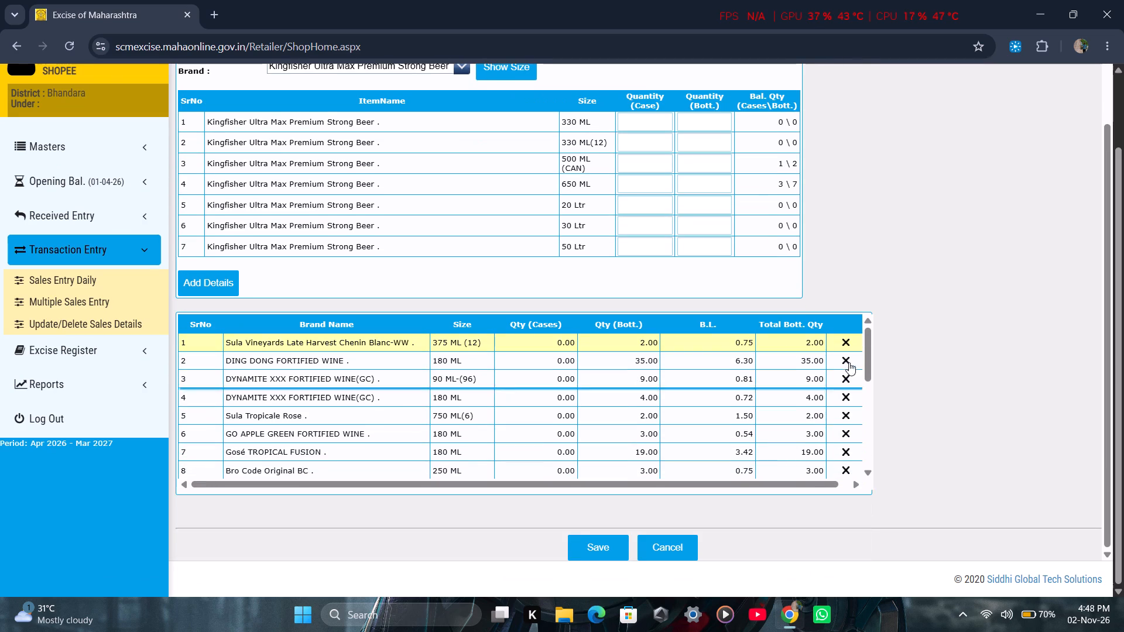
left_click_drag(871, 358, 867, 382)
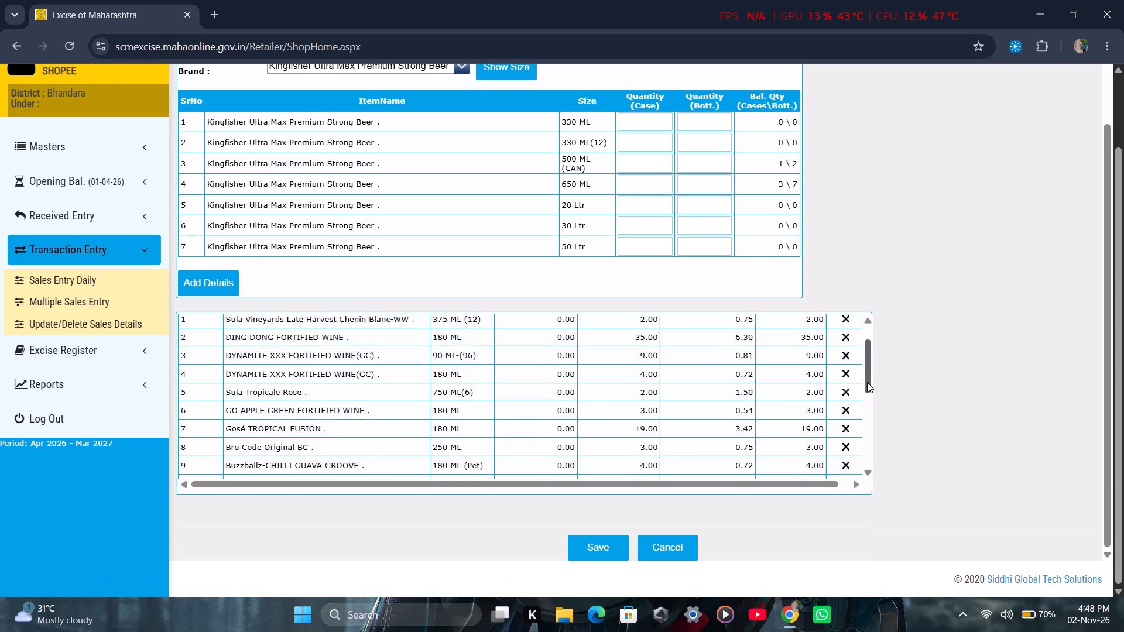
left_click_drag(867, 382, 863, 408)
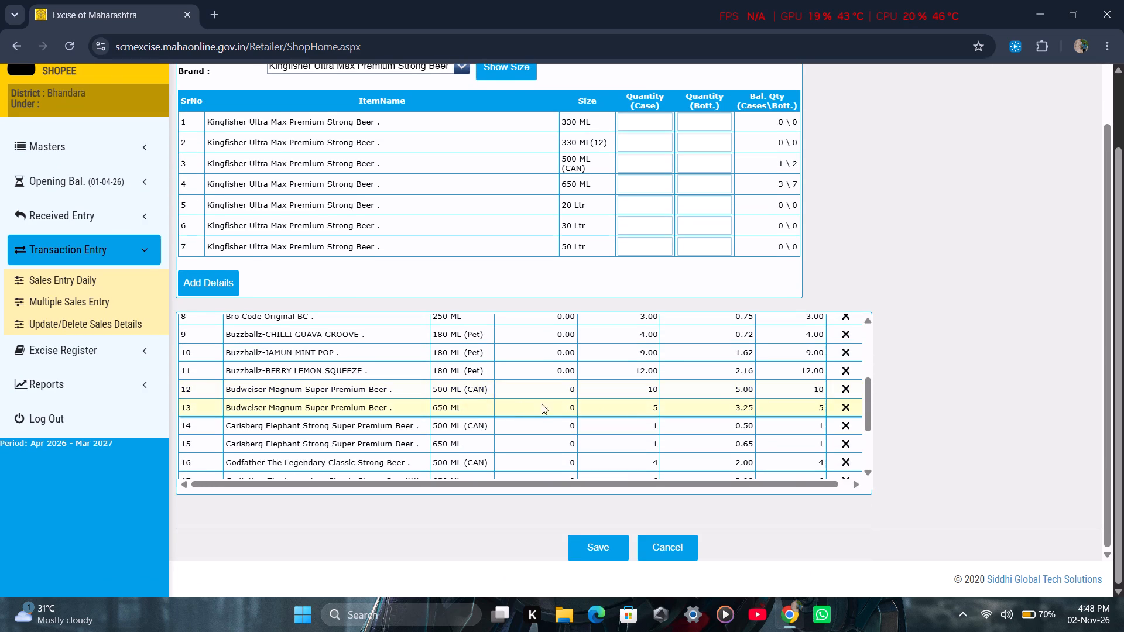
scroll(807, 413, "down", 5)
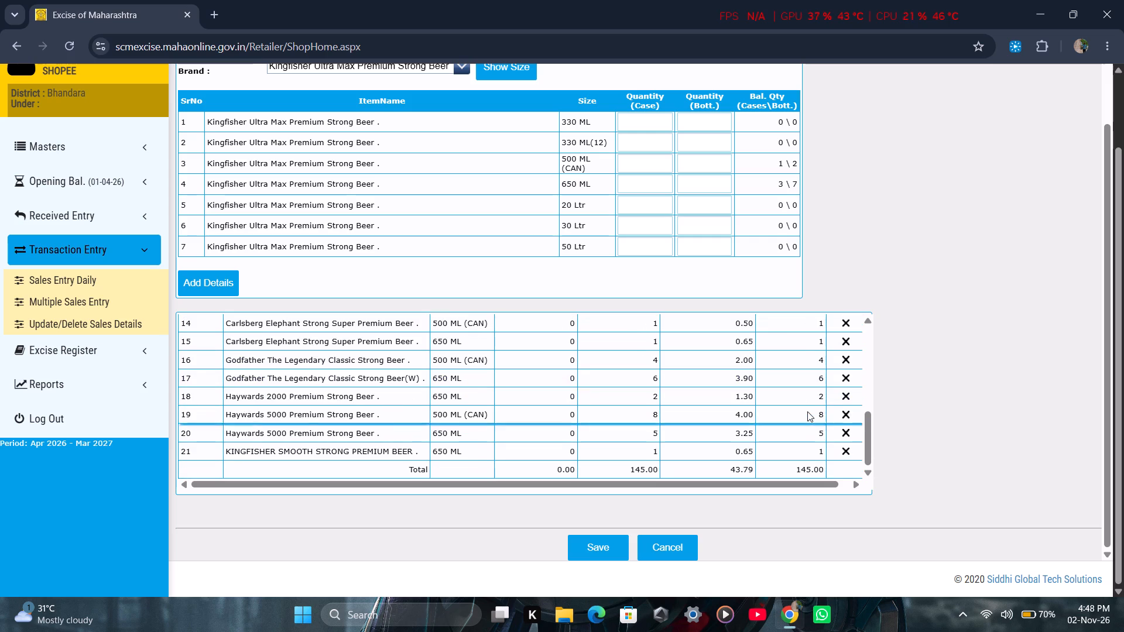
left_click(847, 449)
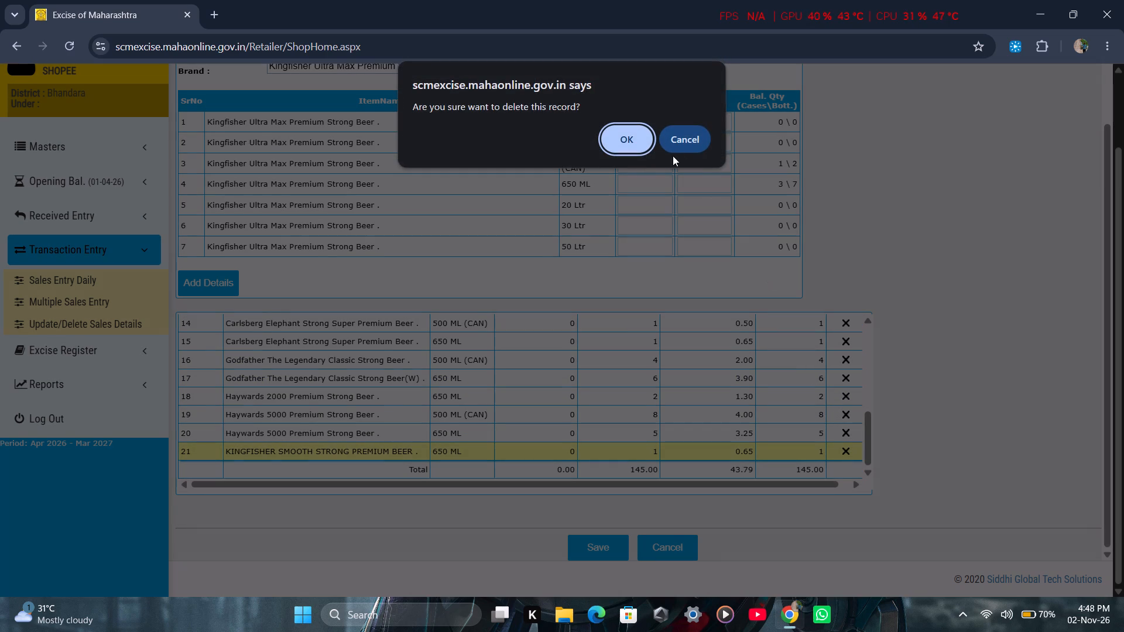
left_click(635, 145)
Delete the Haywards 5000 Premium Strong Beer 650 ML record from the sales entry.
scroll(763, 378, "down", 4)
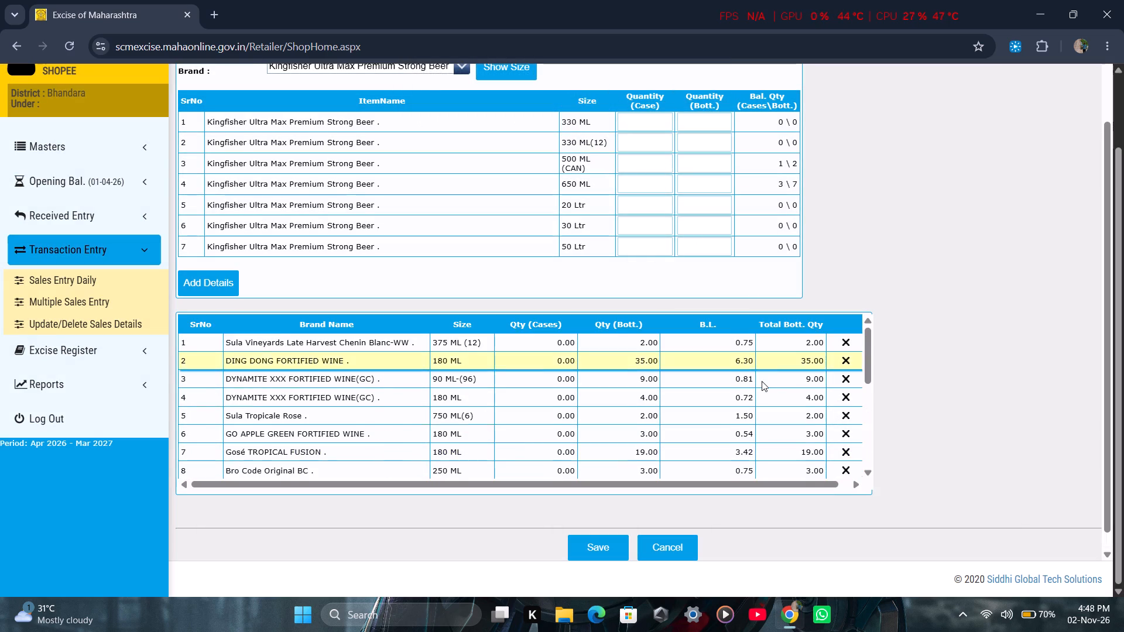
scroll(762, 381, "down", 5)
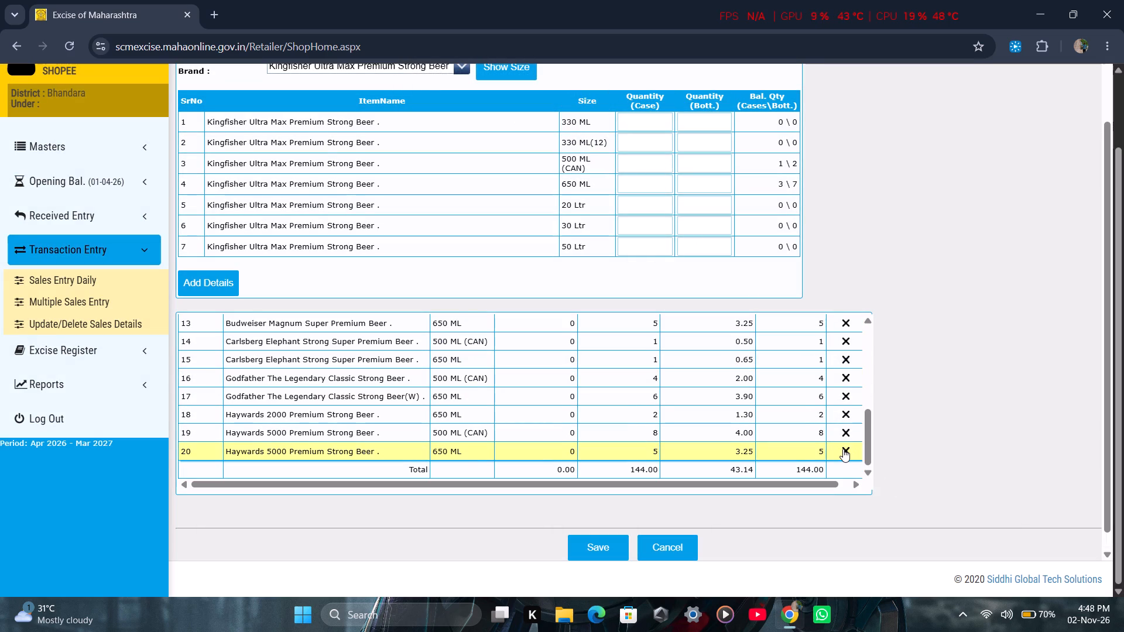
left_click(843, 449)
left_click(622, 146)
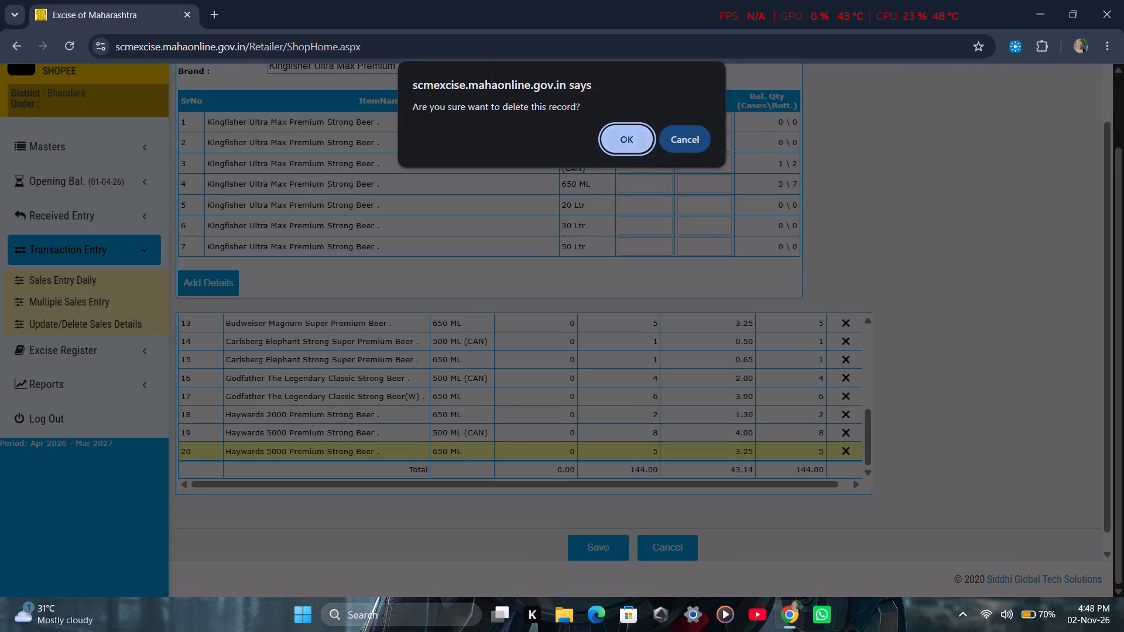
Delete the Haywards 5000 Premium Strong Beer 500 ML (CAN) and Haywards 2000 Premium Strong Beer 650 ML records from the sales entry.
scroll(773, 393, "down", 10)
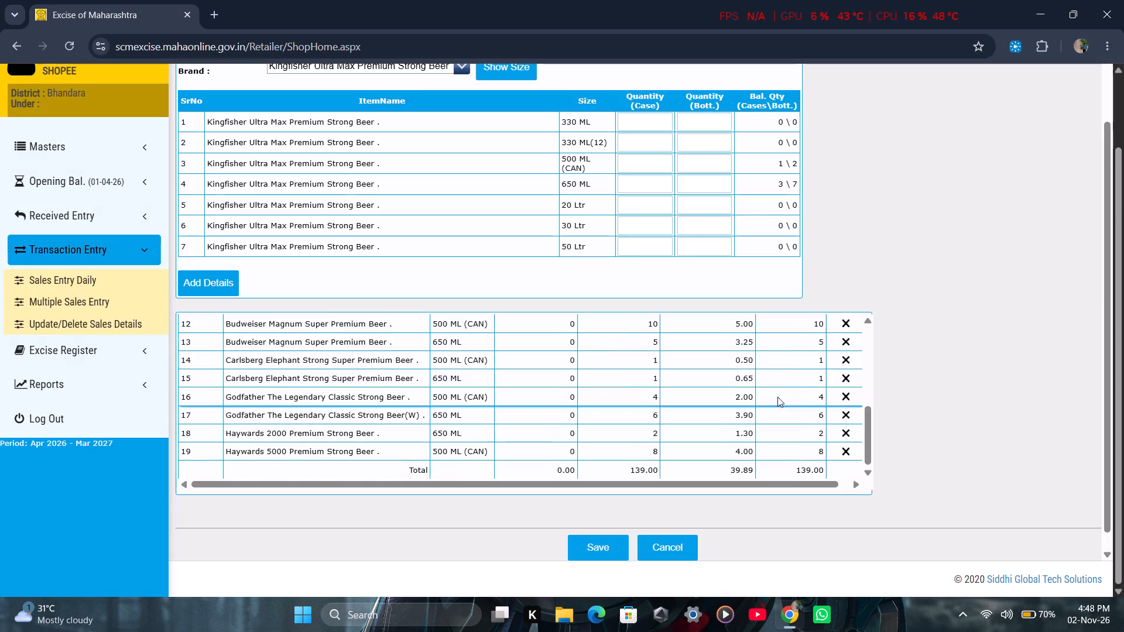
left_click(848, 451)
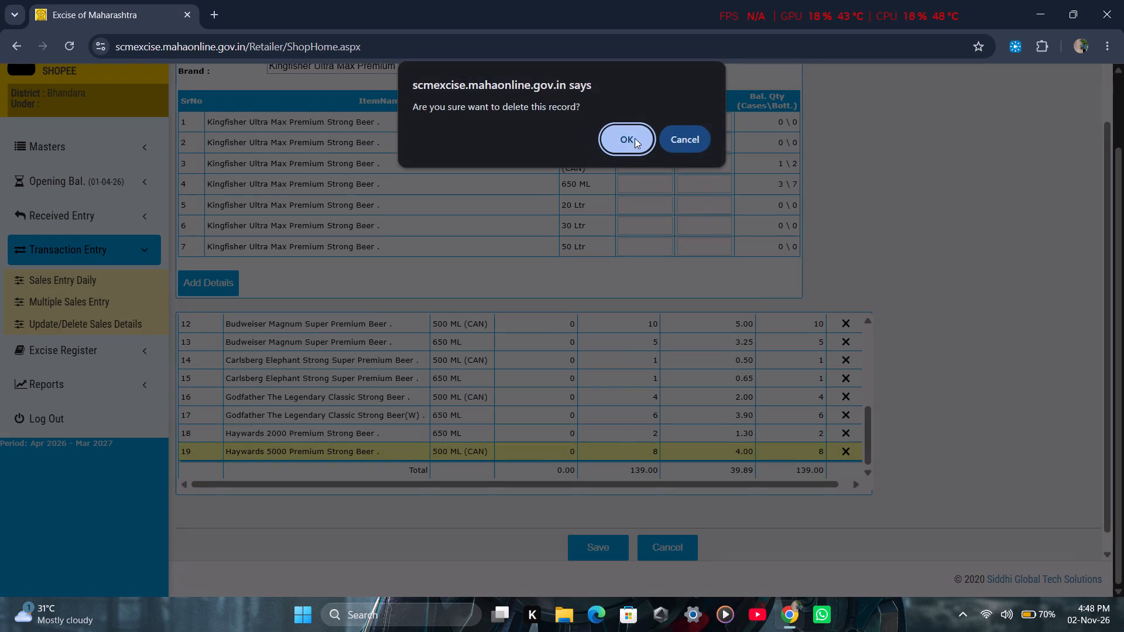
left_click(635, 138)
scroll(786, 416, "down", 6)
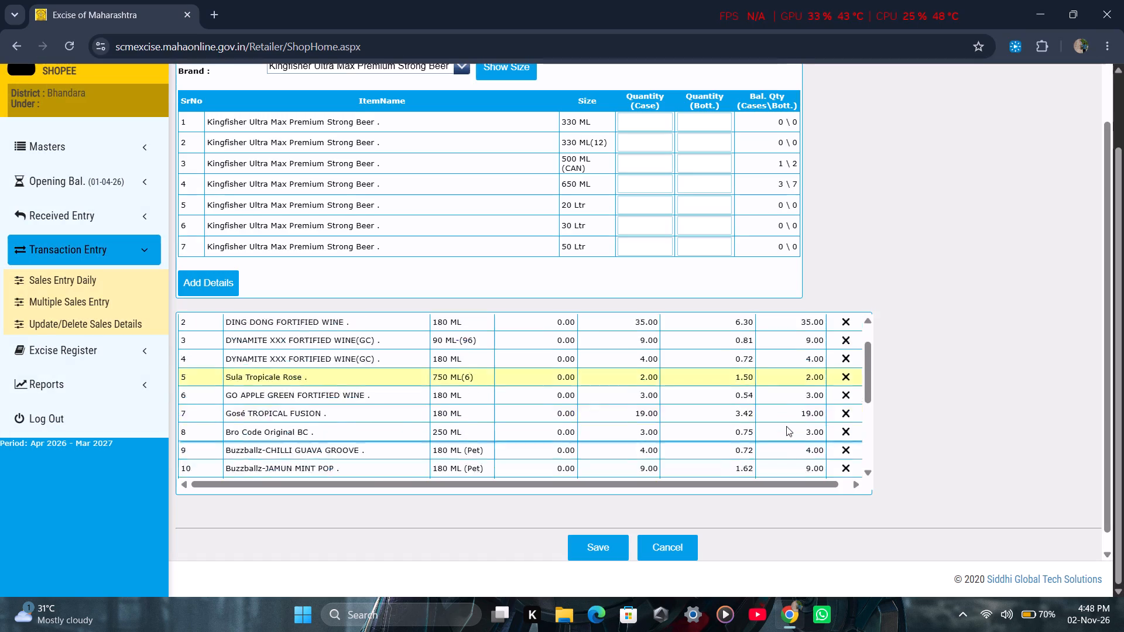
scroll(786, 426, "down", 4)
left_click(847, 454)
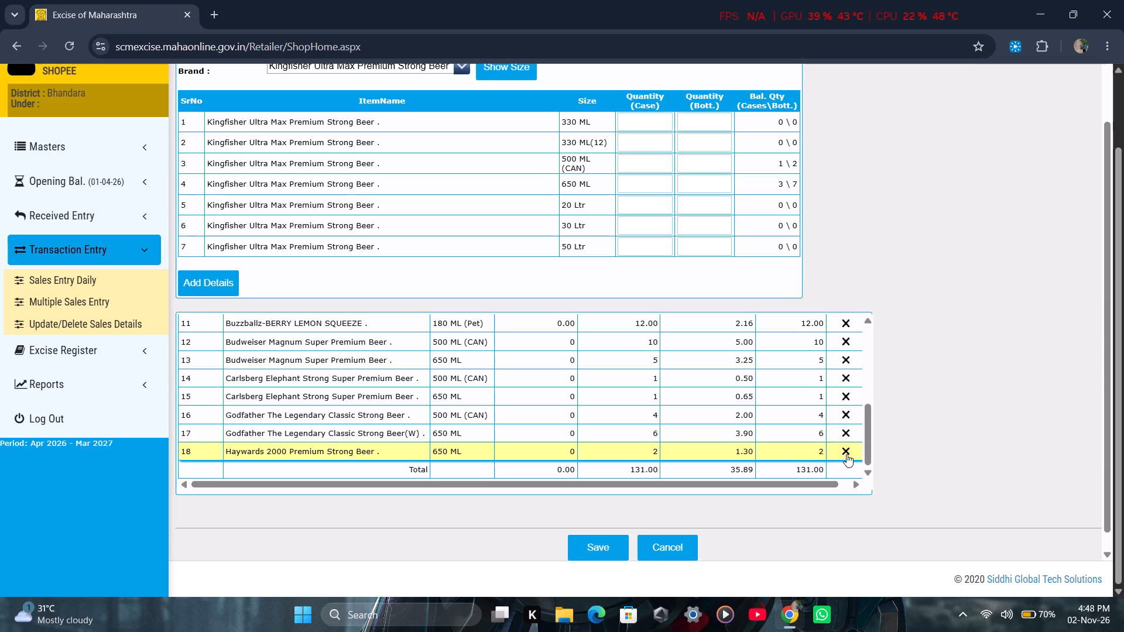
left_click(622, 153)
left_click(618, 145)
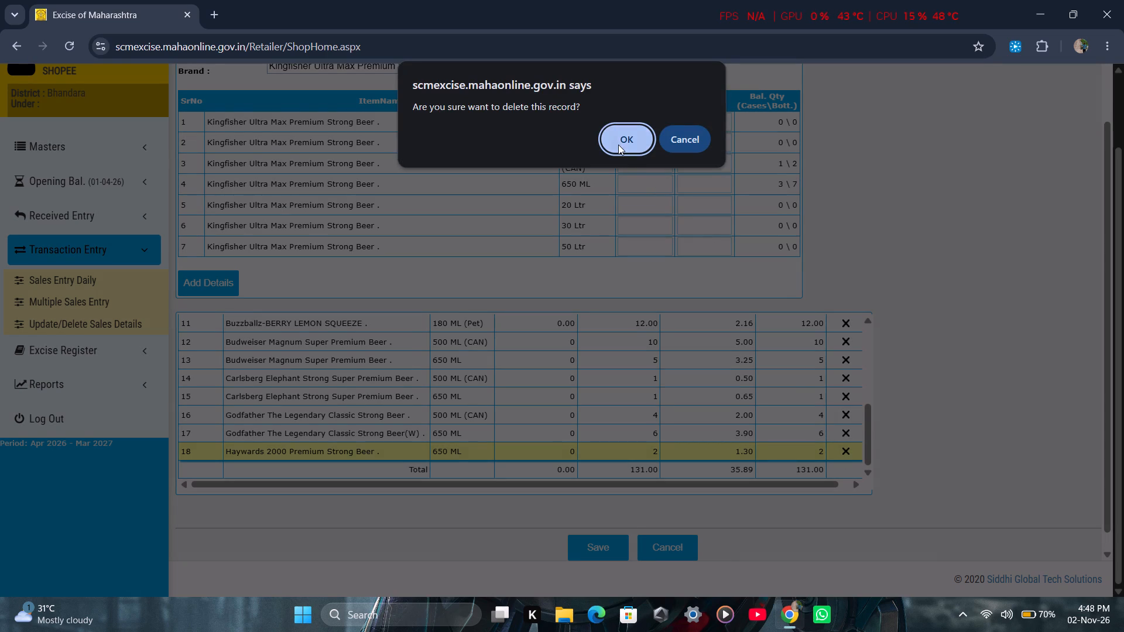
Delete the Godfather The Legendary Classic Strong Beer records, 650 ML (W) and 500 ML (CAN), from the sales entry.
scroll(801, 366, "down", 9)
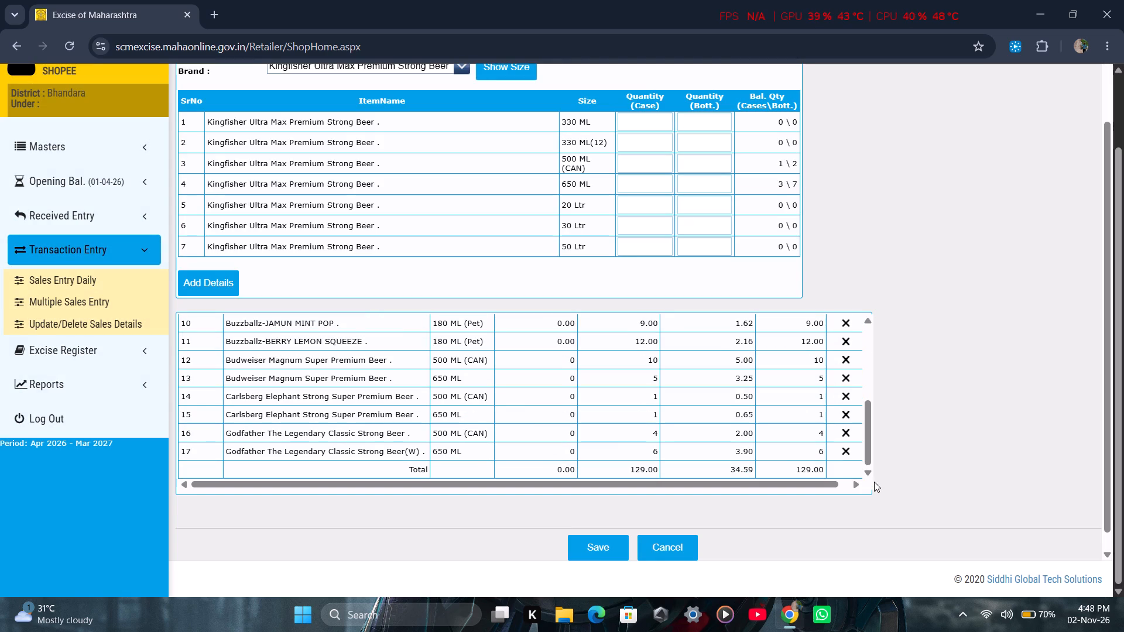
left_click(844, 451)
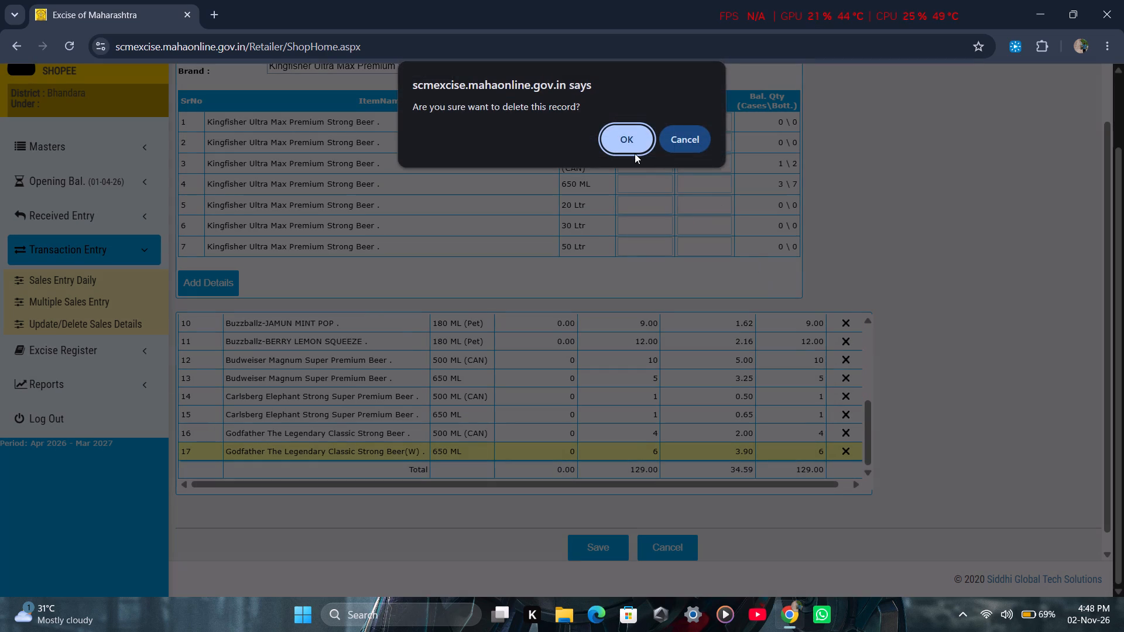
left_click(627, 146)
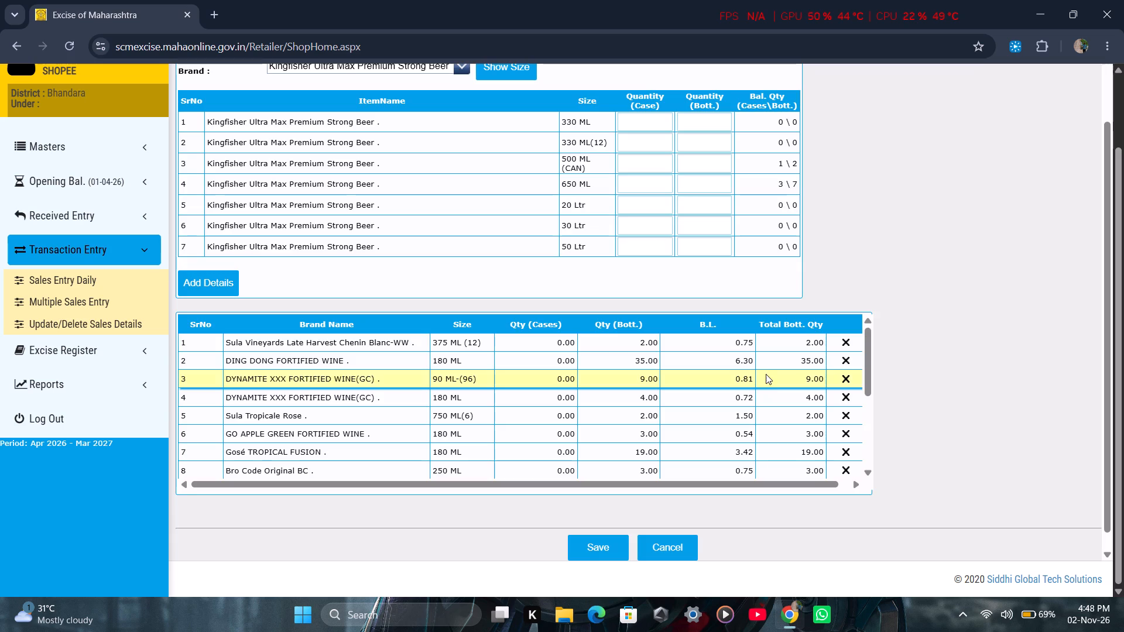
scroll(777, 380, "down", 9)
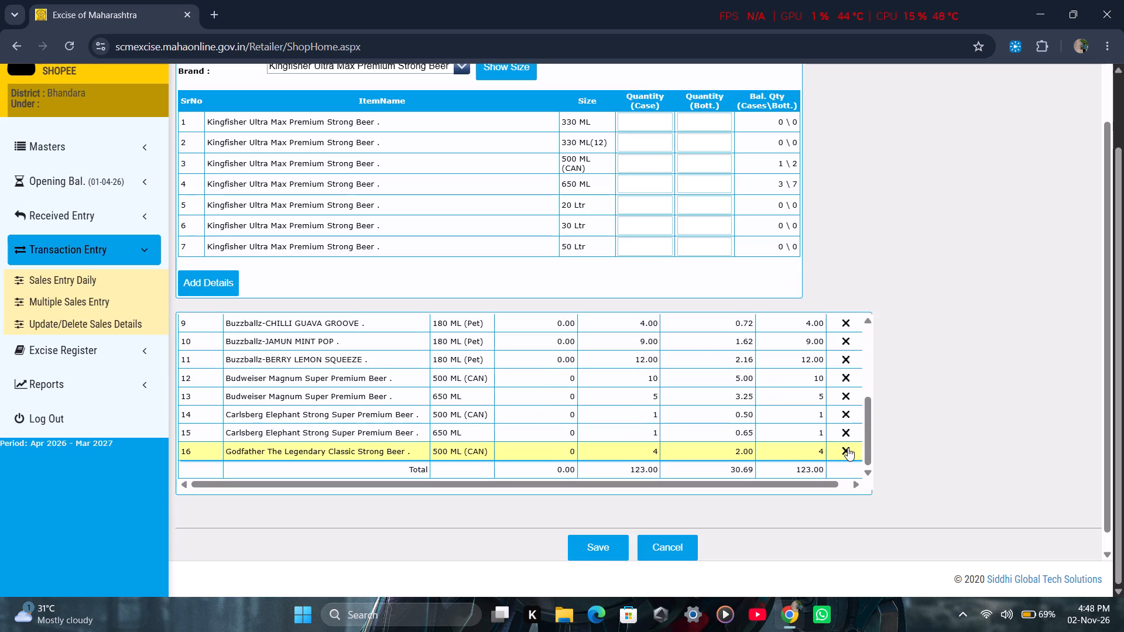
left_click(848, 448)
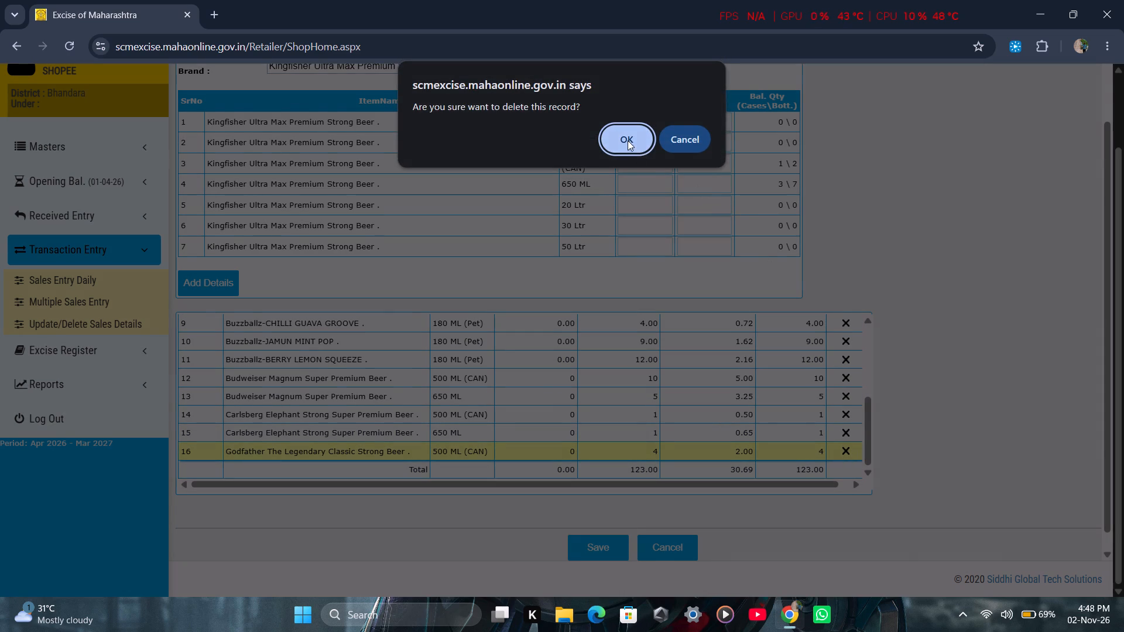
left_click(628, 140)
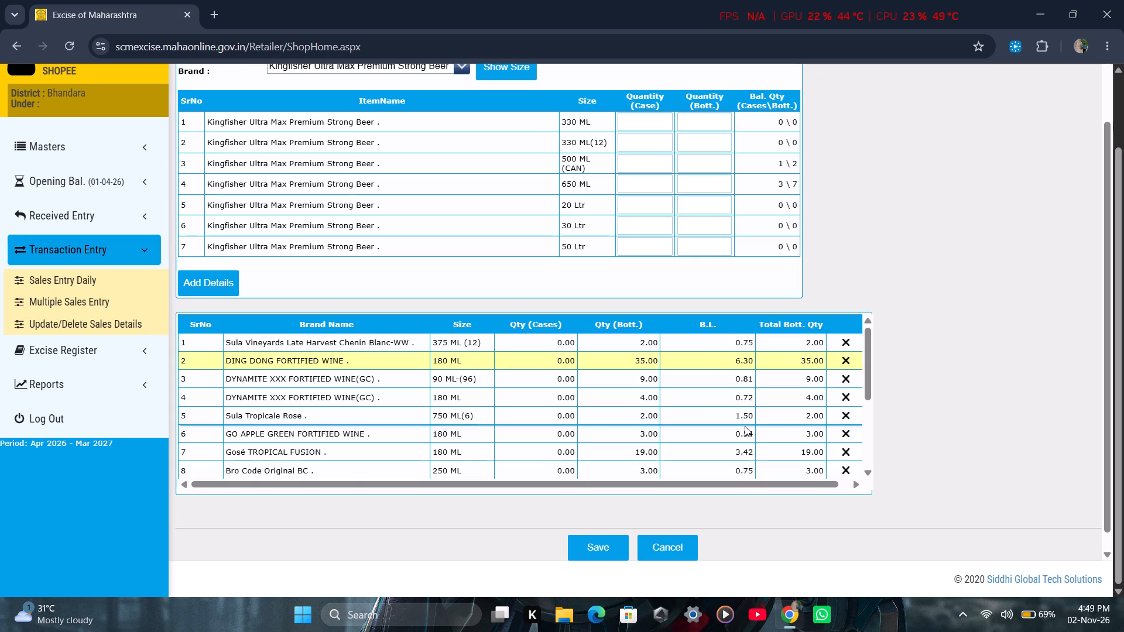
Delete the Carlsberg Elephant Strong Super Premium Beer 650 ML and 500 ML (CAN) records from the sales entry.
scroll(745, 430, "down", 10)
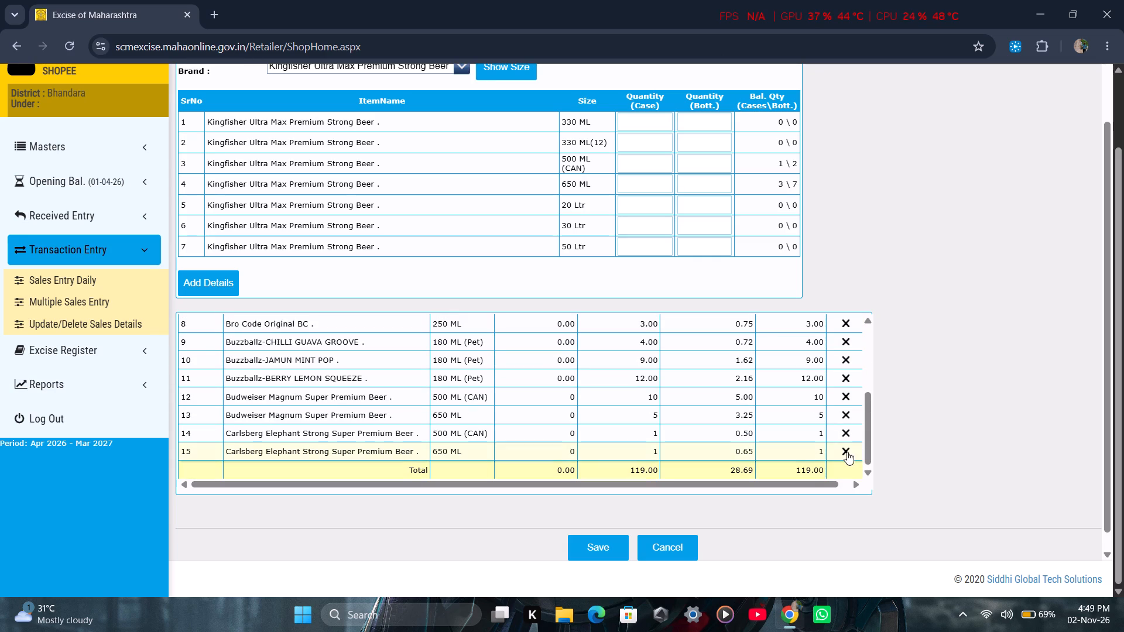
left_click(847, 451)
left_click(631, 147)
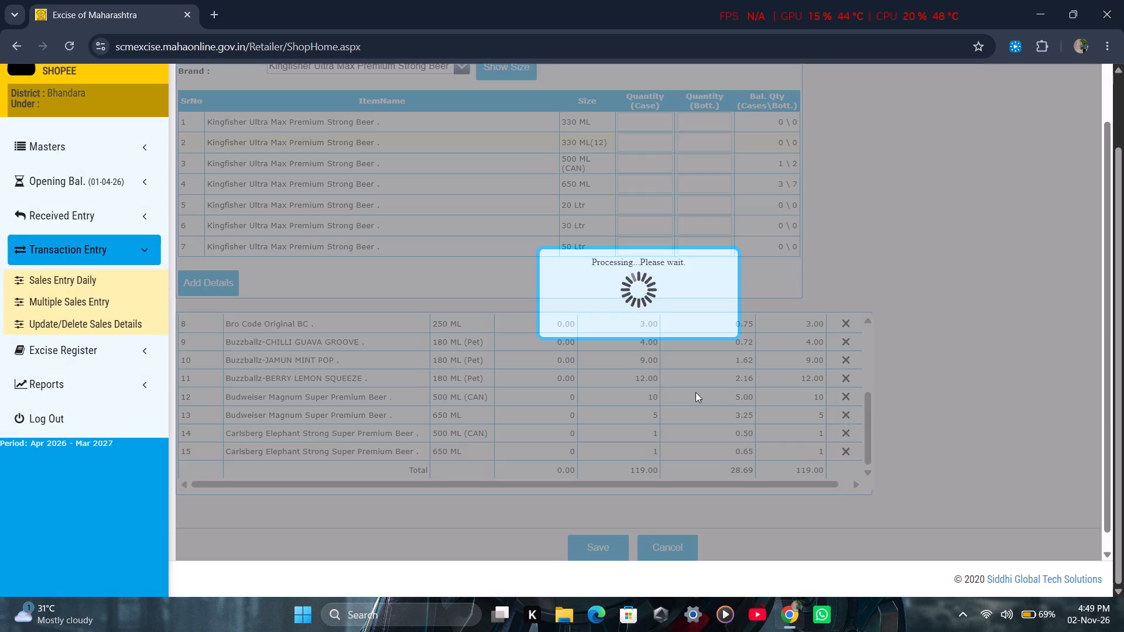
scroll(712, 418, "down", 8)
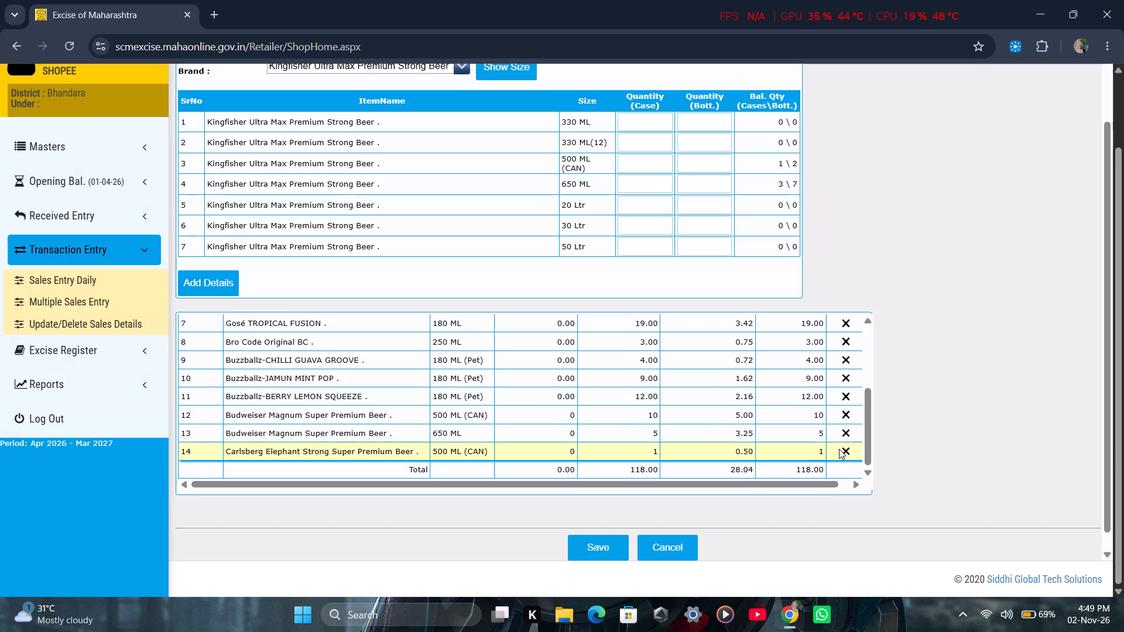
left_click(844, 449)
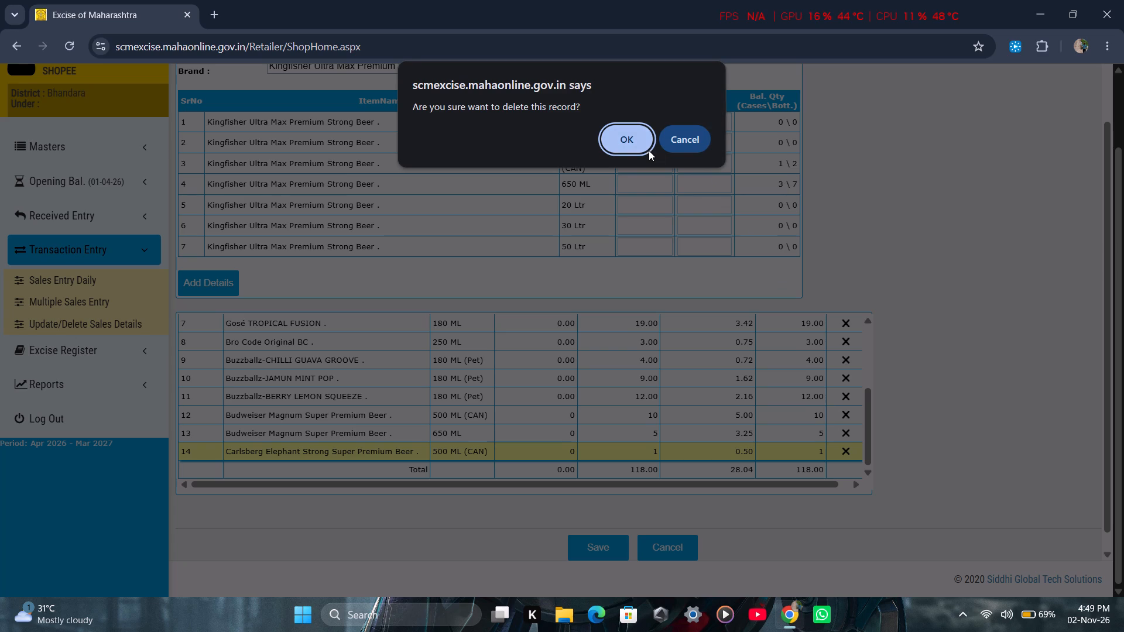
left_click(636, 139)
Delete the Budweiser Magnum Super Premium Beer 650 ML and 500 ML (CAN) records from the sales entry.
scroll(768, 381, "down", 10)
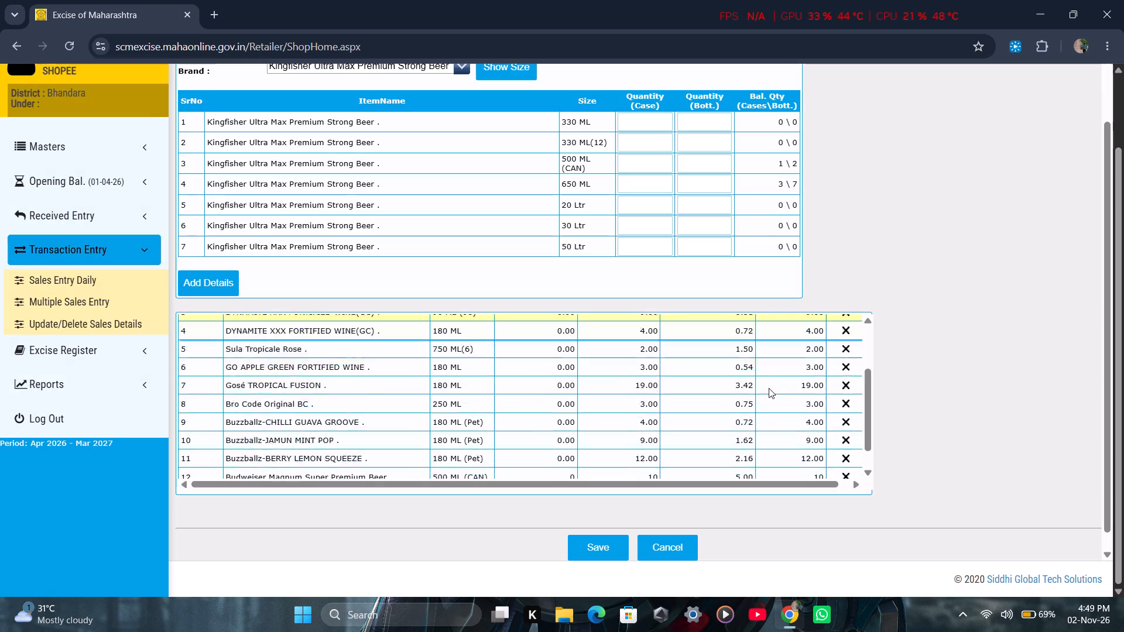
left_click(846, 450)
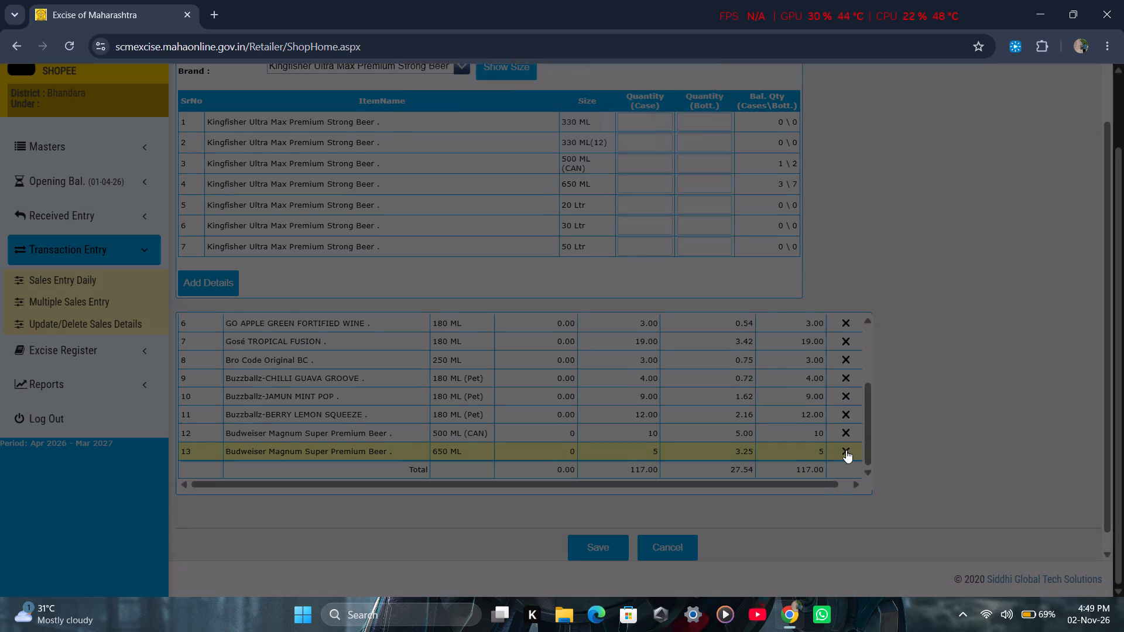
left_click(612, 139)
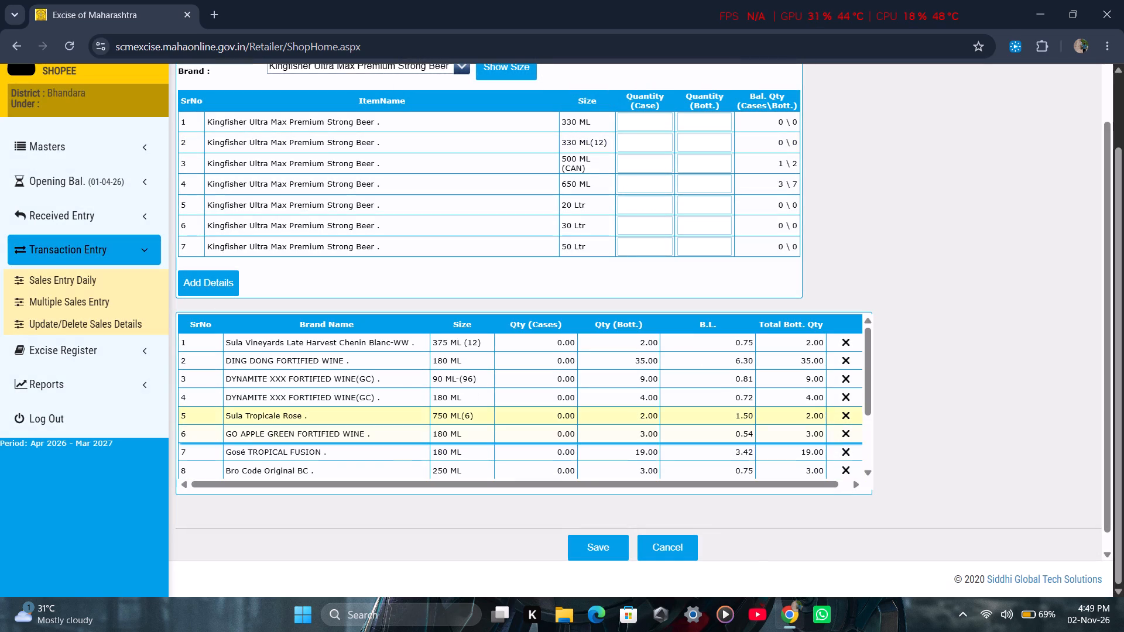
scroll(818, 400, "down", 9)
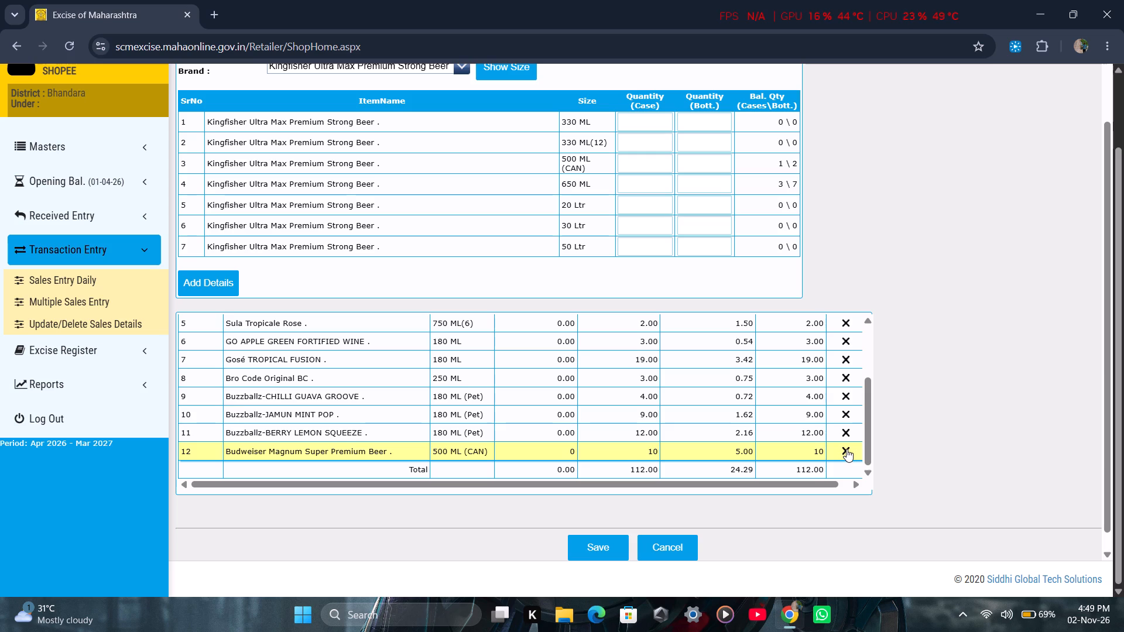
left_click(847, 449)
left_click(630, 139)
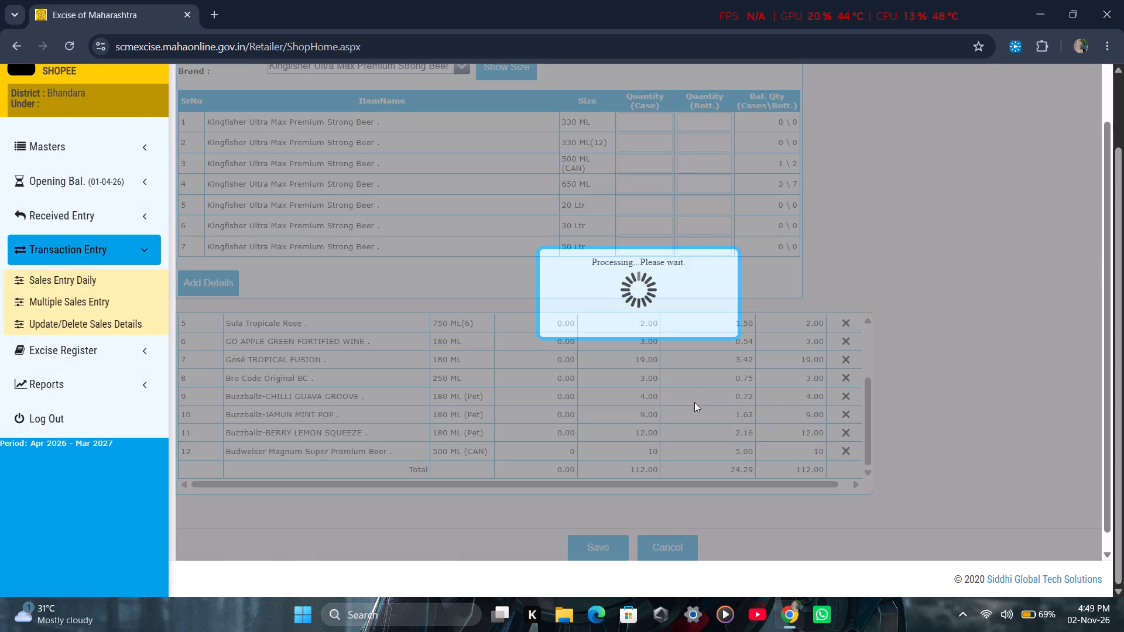
Review the records left in the 30-Oct-2026 sales entry, from the first item through the total row.
scroll(702, 398, "down", 9)
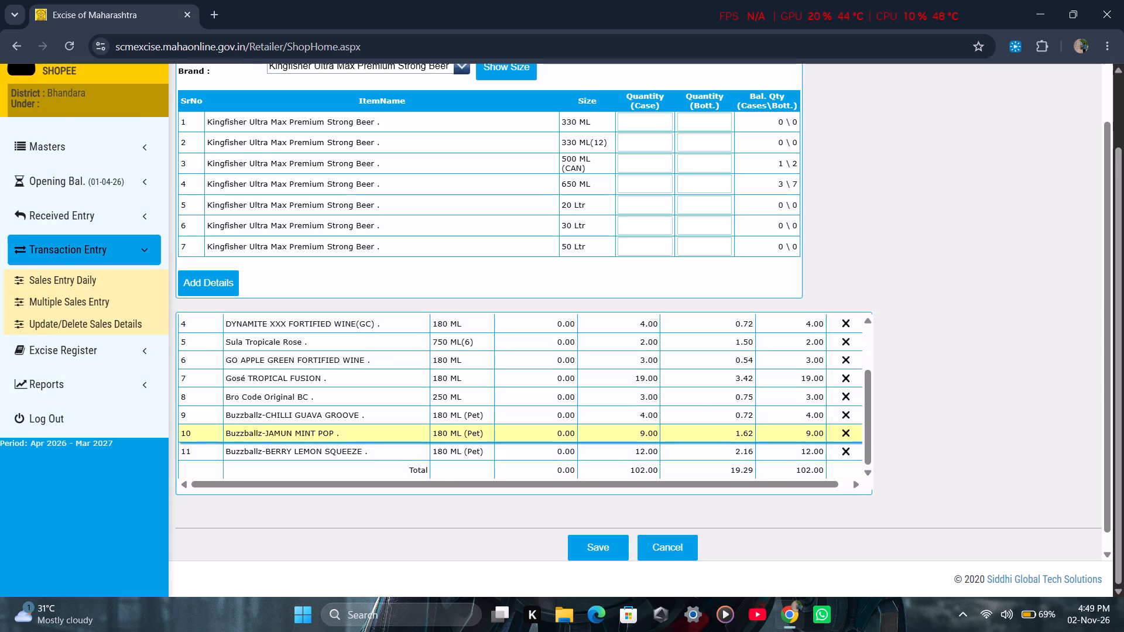
scroll(448, 385, "up", 2)
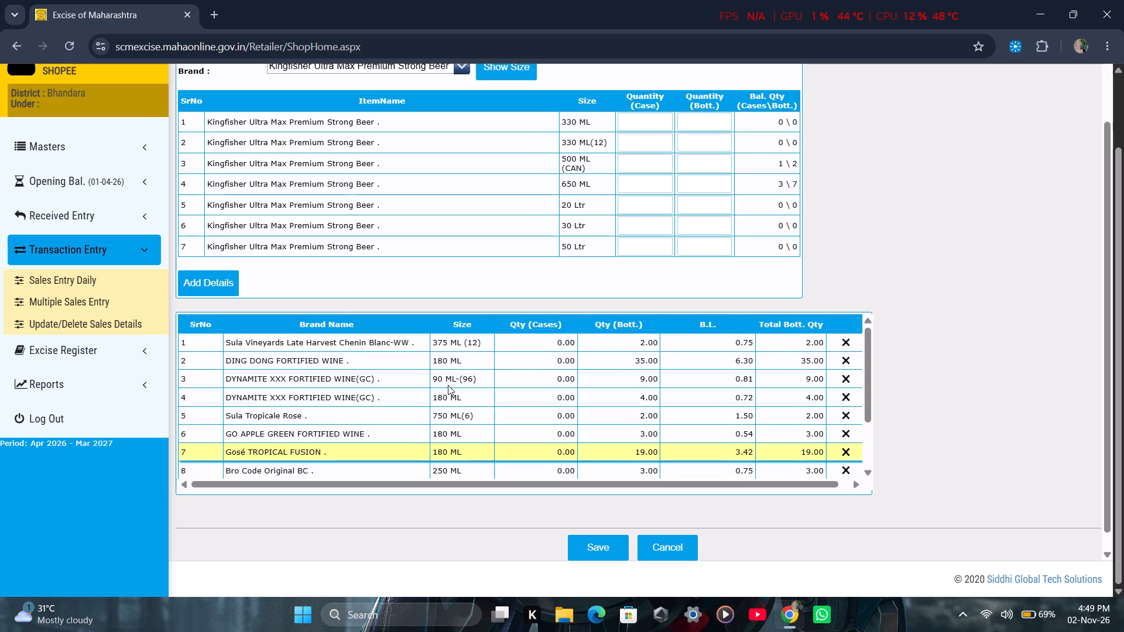
scroll(448, 385, "down", 6)
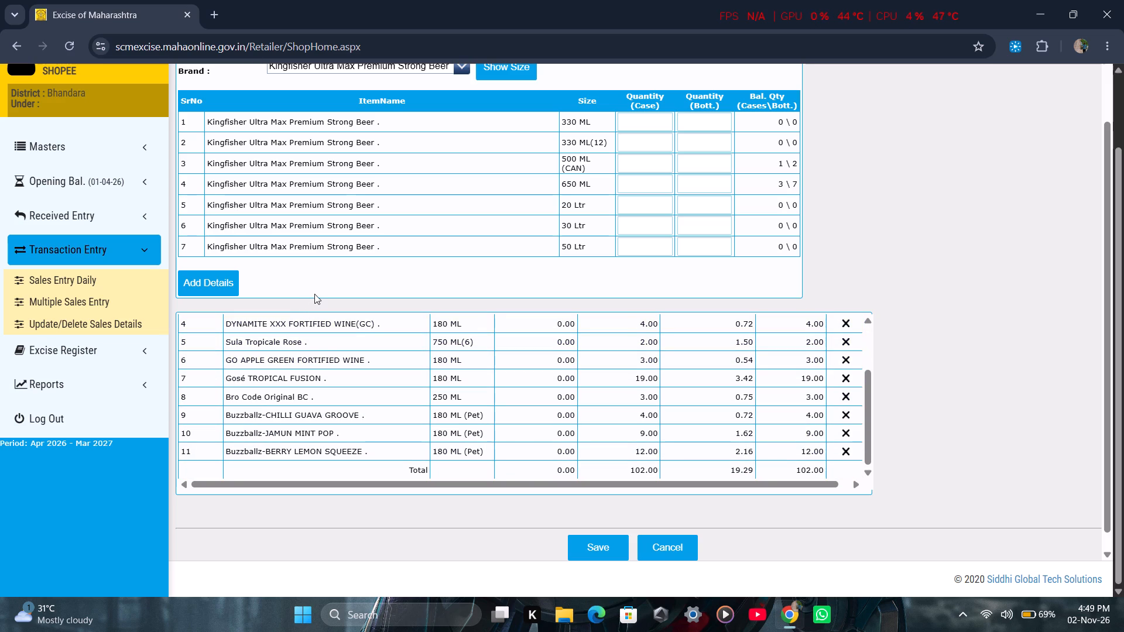
scroll(329, 369, "down", 3)
scroll(330, 370, "up", 3)
scroll(330, 370, "down", 2)
scroll(330, 382, "up", 2)
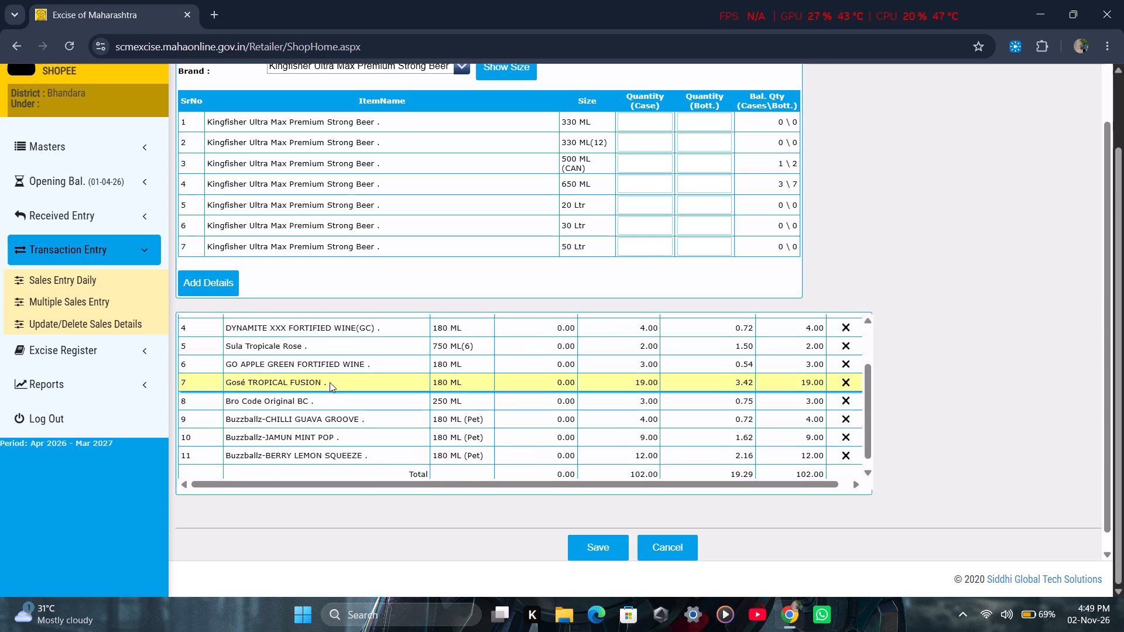
scroll(330, 382, "up", 1)
scroll(330, 389, "down", 6)
scroll(371, 215, "up", 4)
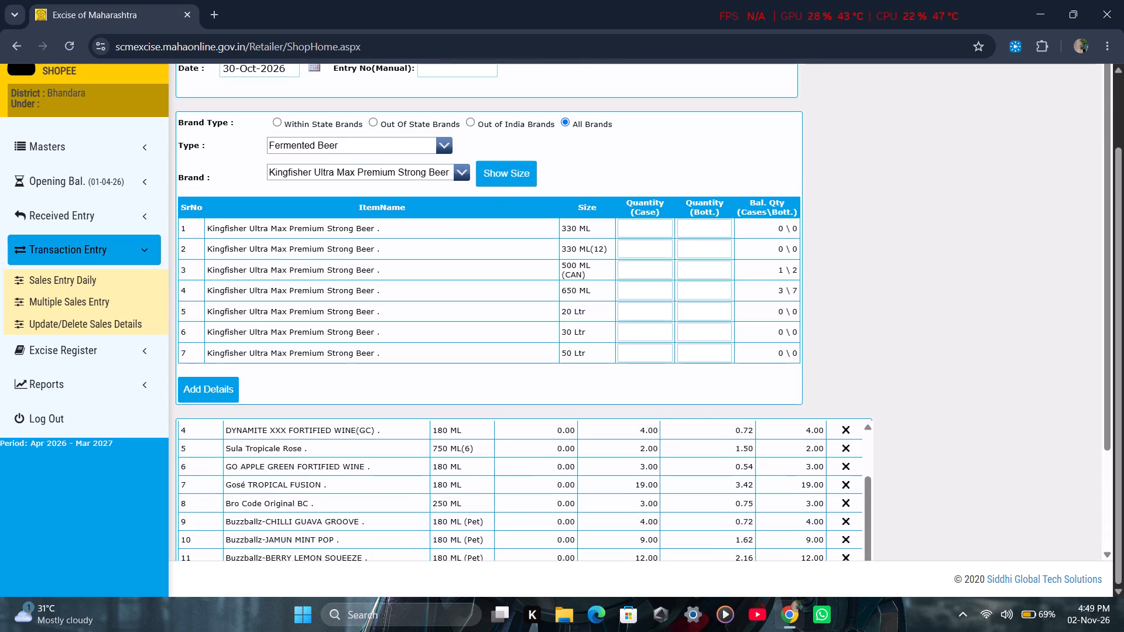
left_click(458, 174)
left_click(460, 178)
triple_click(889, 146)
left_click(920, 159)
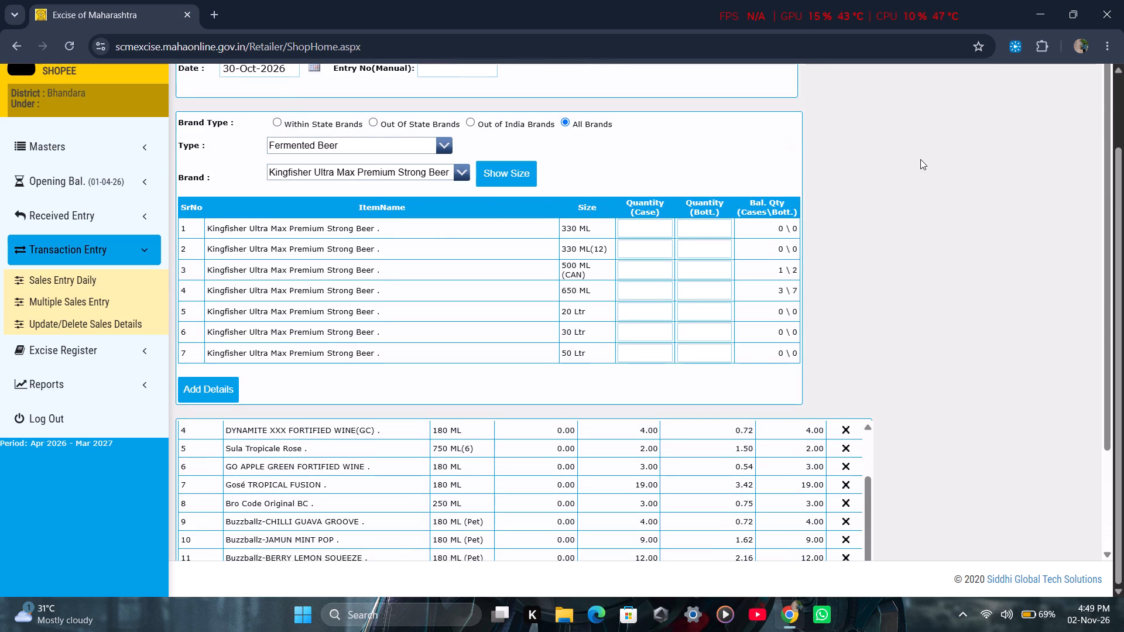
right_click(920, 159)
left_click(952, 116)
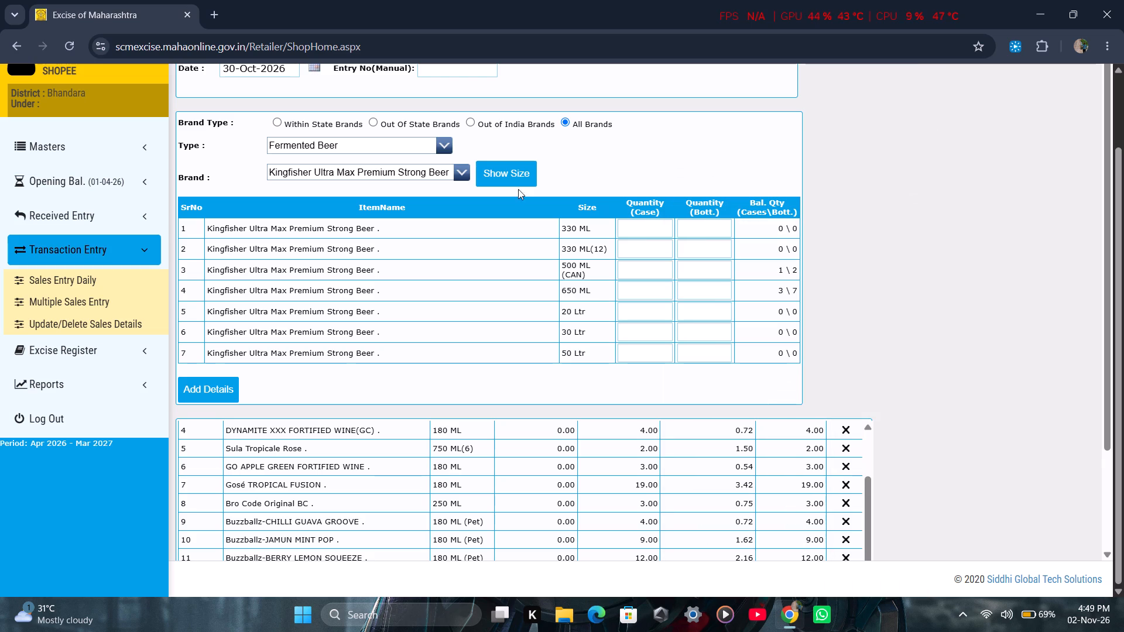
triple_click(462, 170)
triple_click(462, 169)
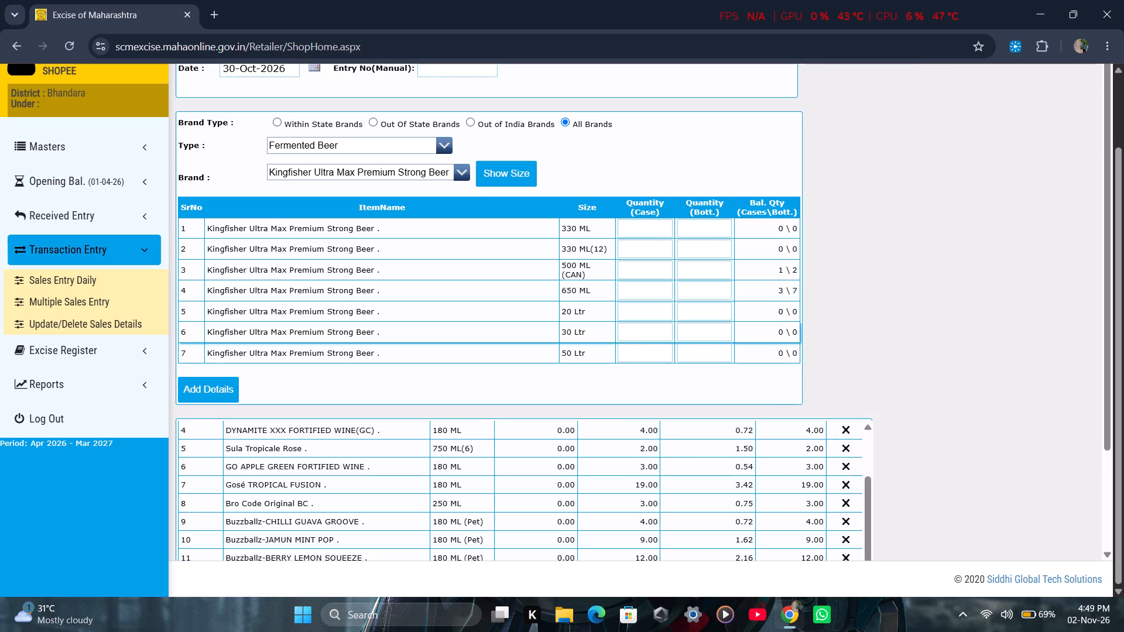
Cancel the unsaved 30-Oct-2026 sales entry and go back to the Sales Entry date search page.
scroll(831, 274, "down", 9)
left_click(1041, 436)
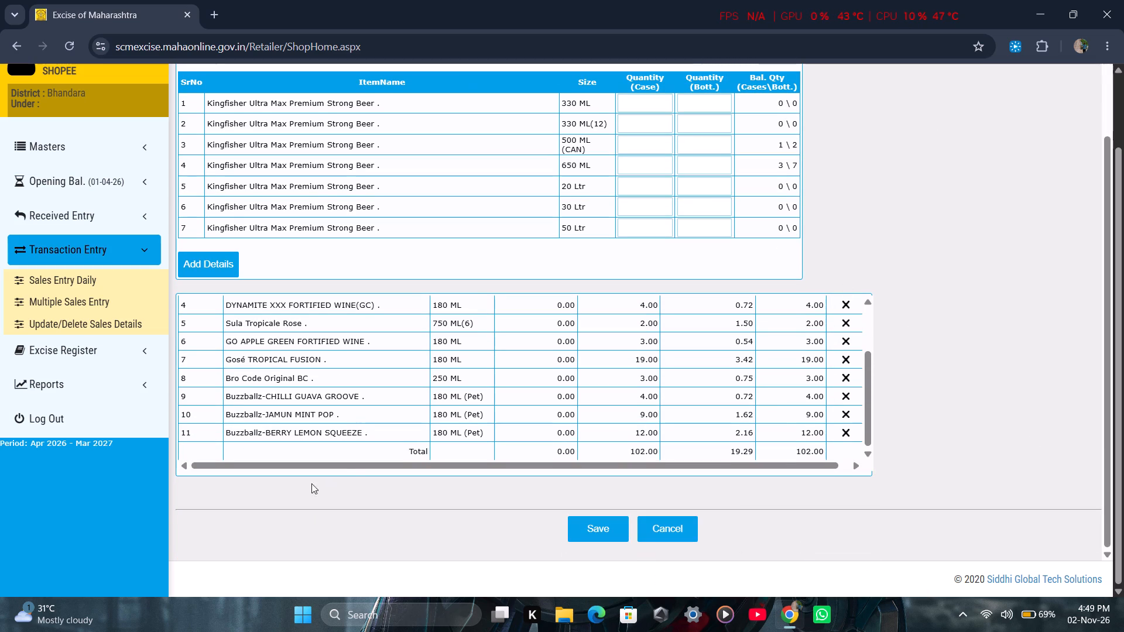
left_click(681, 527)
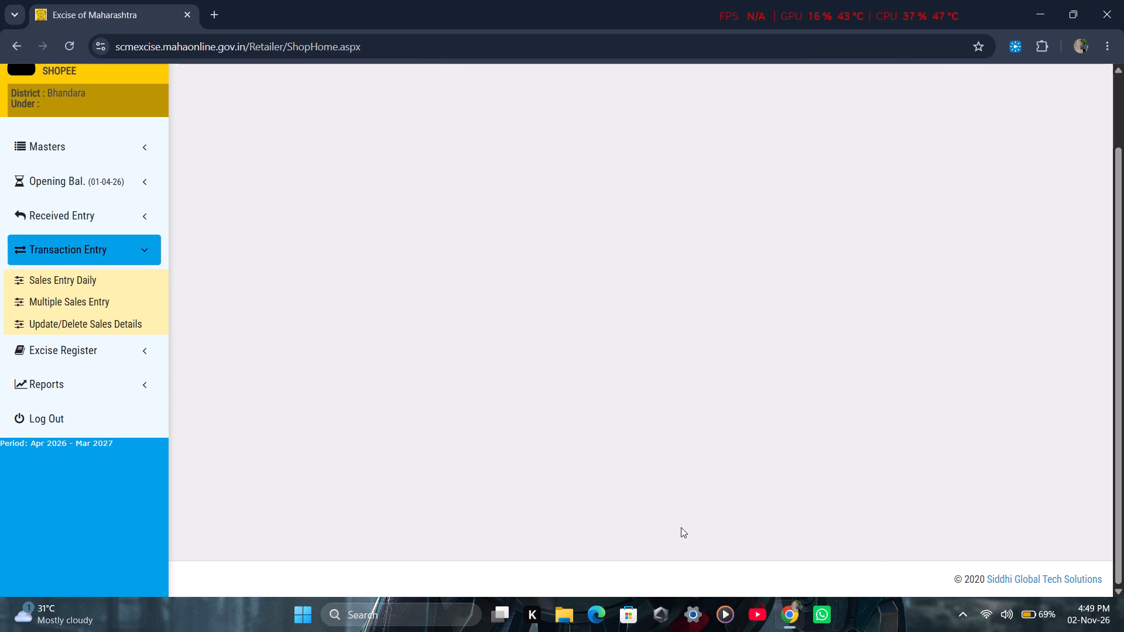
scroll(318, 394, "up", 3)
left_click(608, 152)
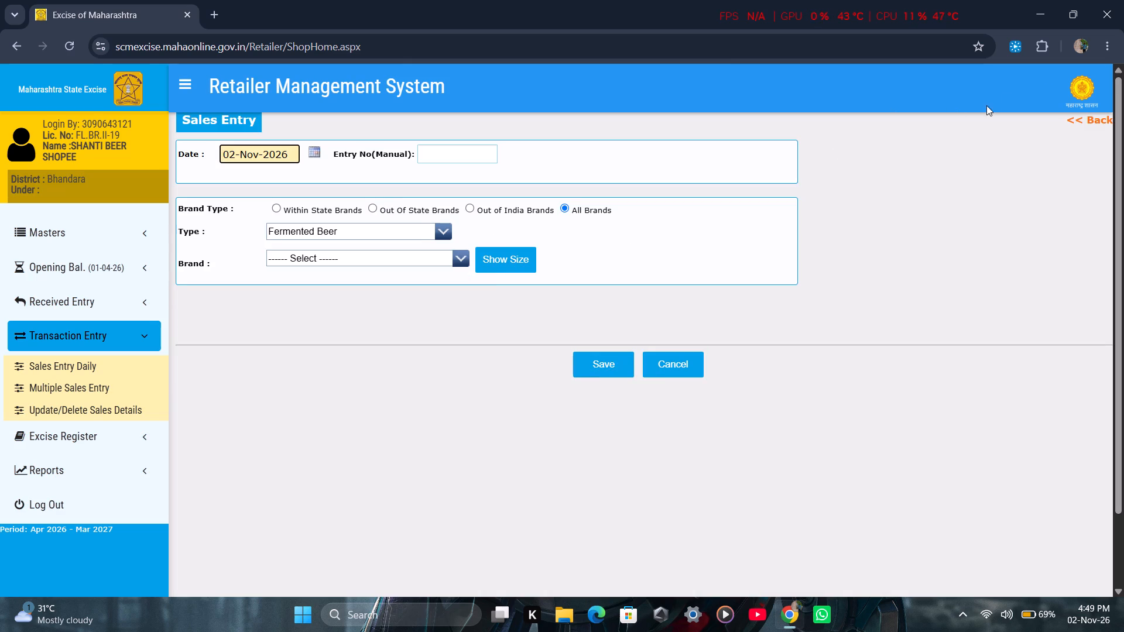
left_click(1095, 126)
left_click(1094, 123)
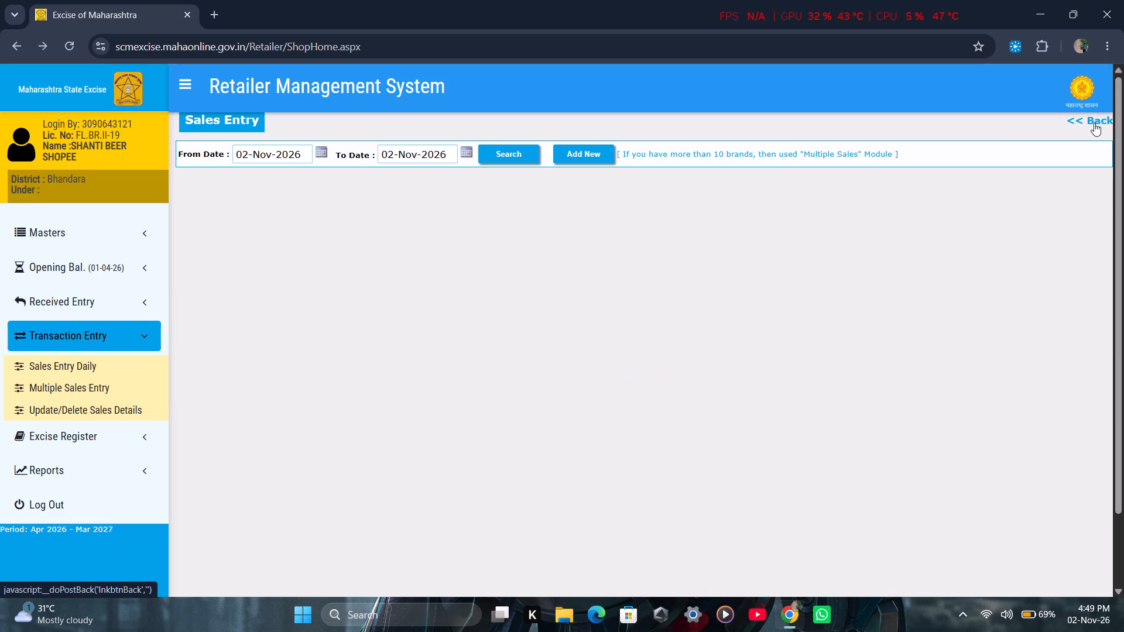
Search the sales entries from 14-Oct-2026 to 02-Nov-2026 and open the 30-Oct-2026 entry for editing.
left_click(318, 152)
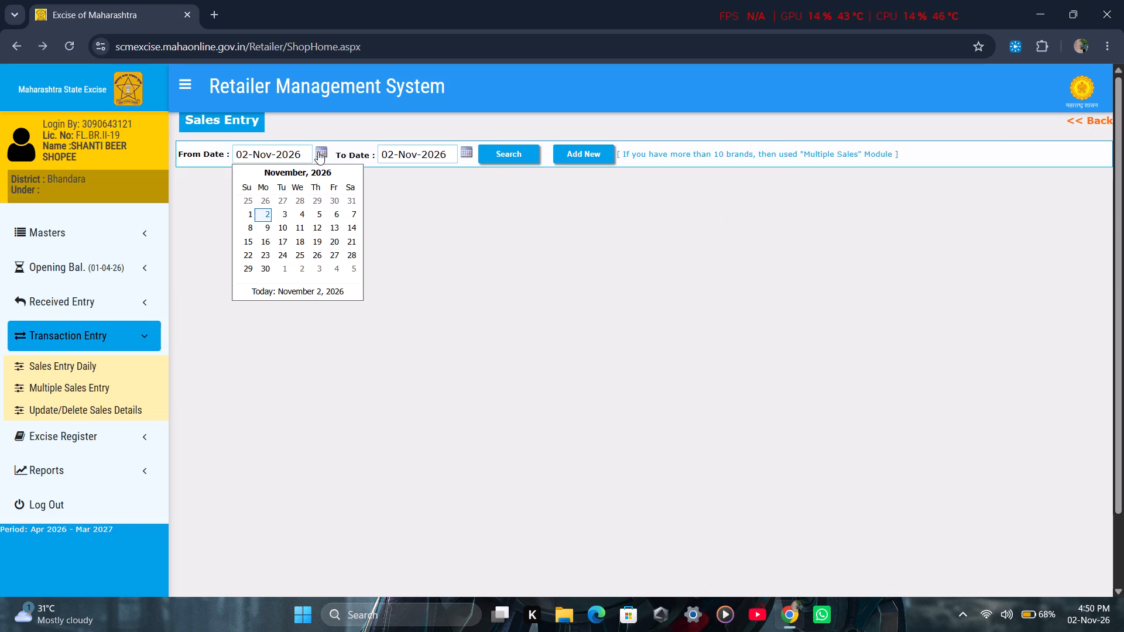
left_click(242, 170)
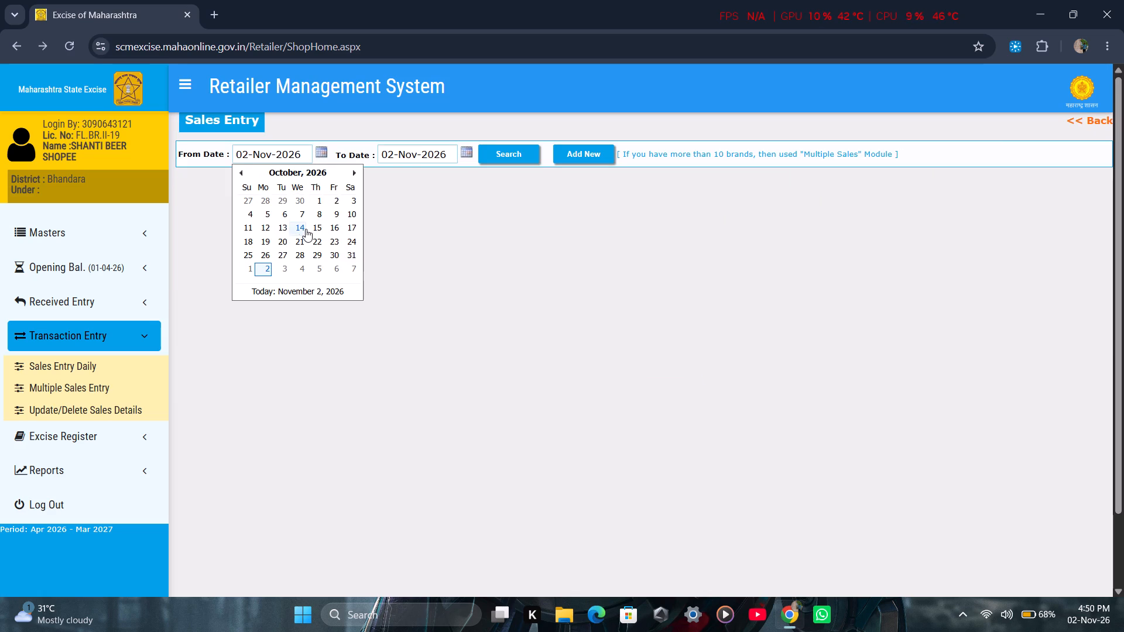
left_click(306, 229)
left_click(492, 160)
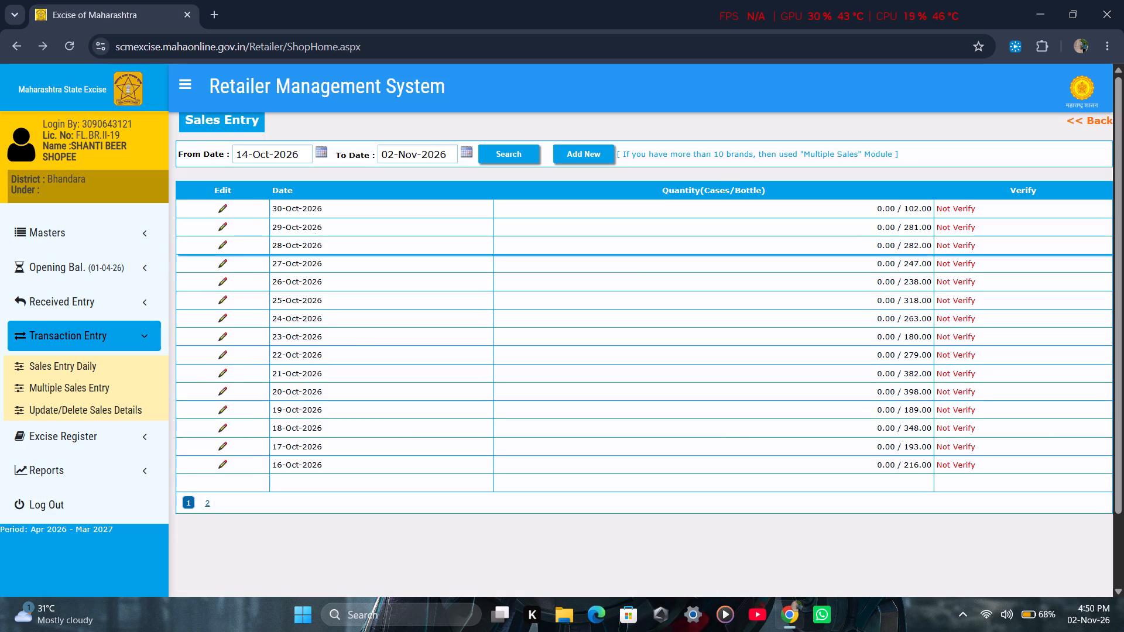
left_click(223, 207)
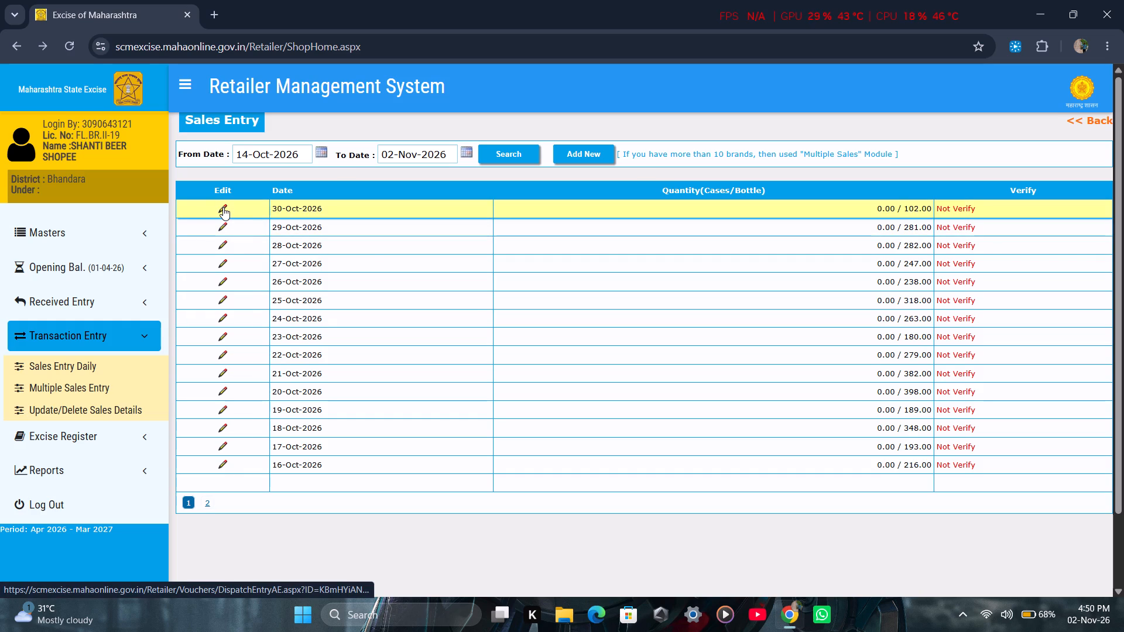
Add Budweiser Magnum Super Premium Beer to the sales entry with 5 bottles of 650 ML and 8 of 500 ML (CAN).
scroll(515, 344, "down", 9)
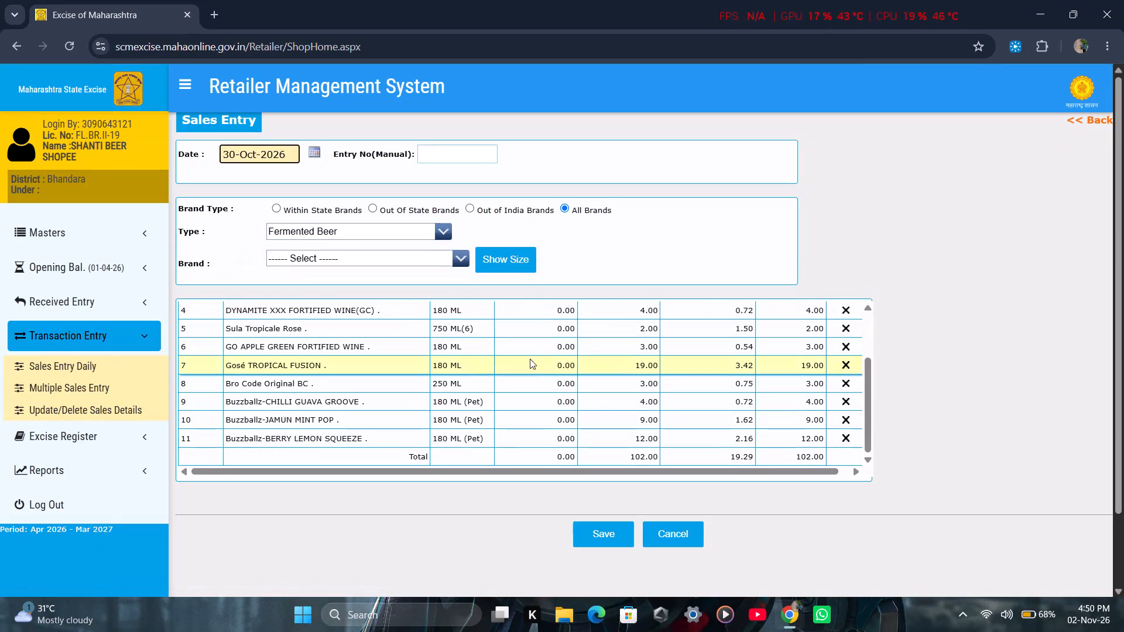
scroll(461, 272, "down", 6)
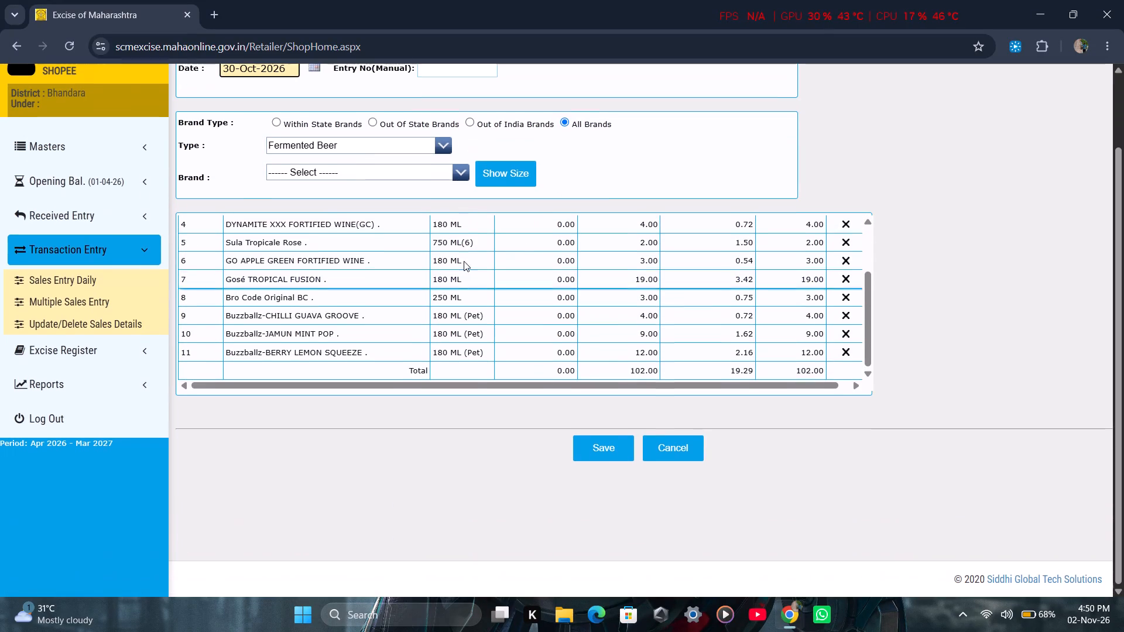
left_click(467, 170)
left_click(489, 230)
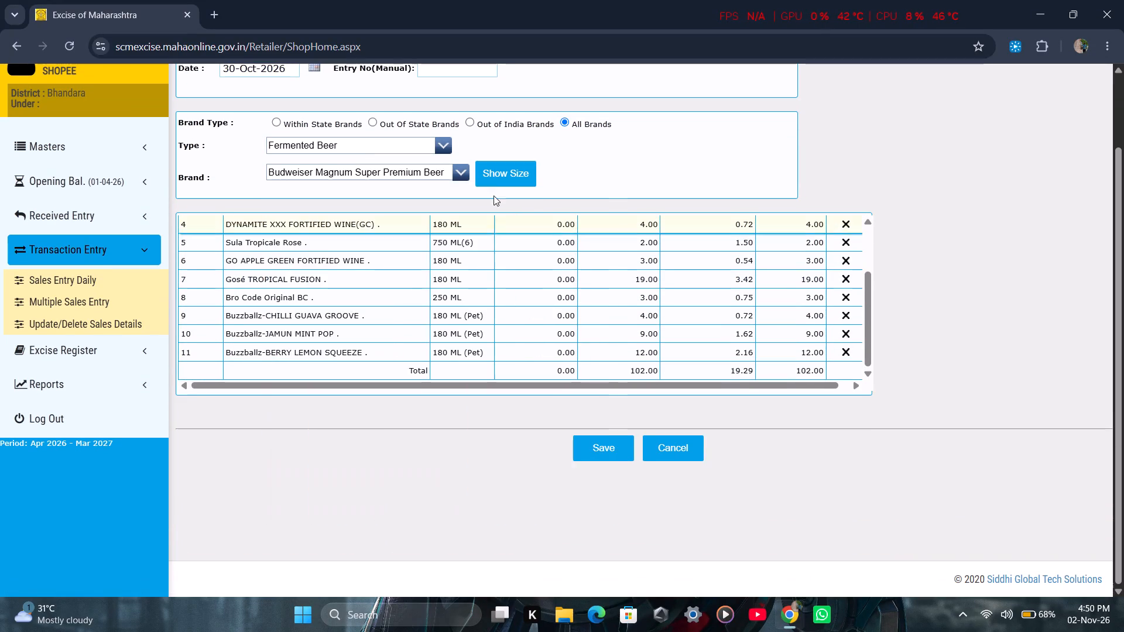
left_click(498, 183)
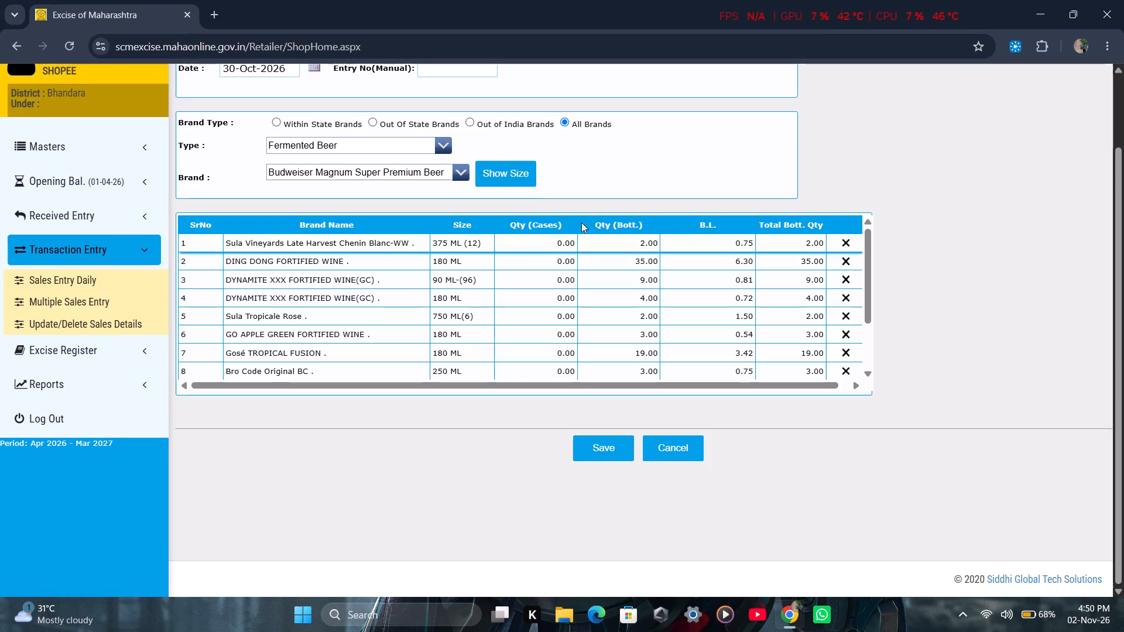
left_click(519, 178)
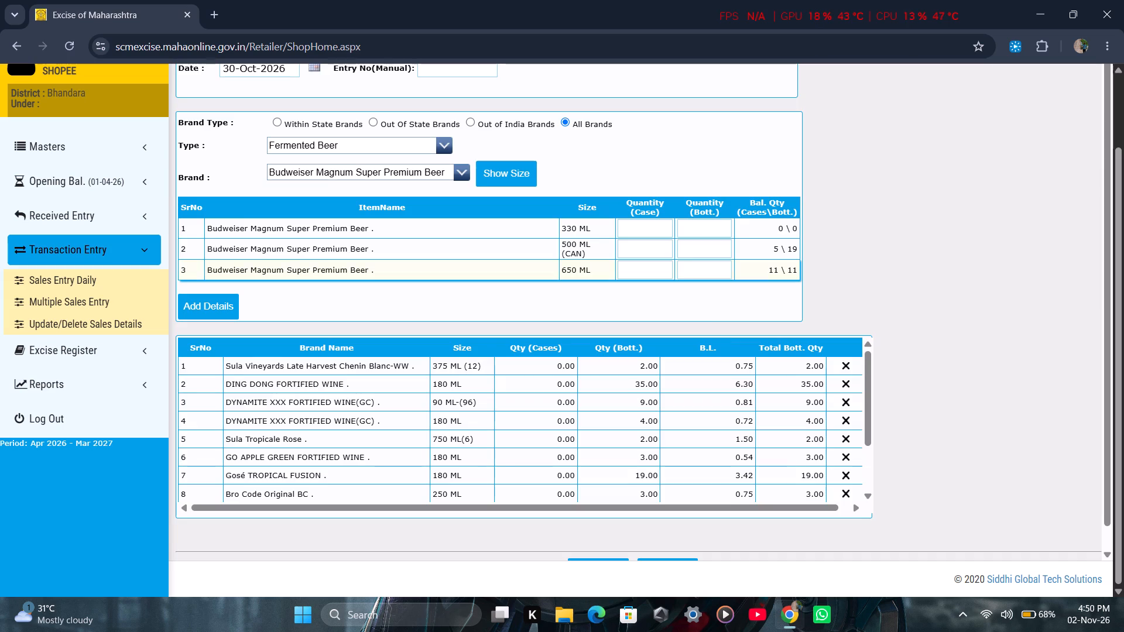
left_click(705, 265)
key("5")
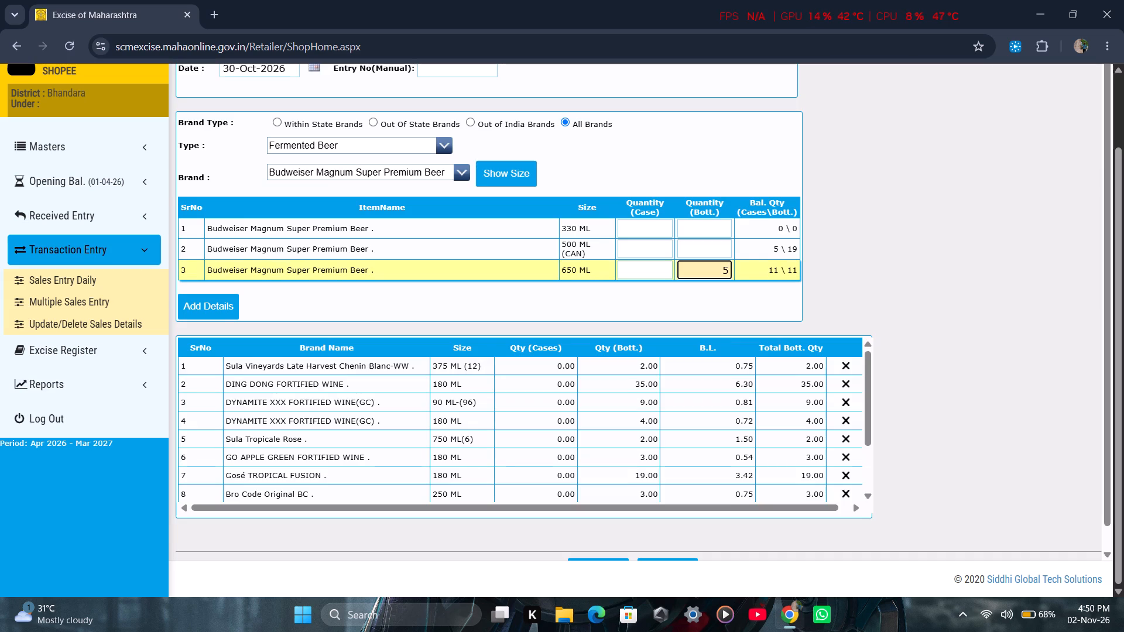
left_click(701, 251)
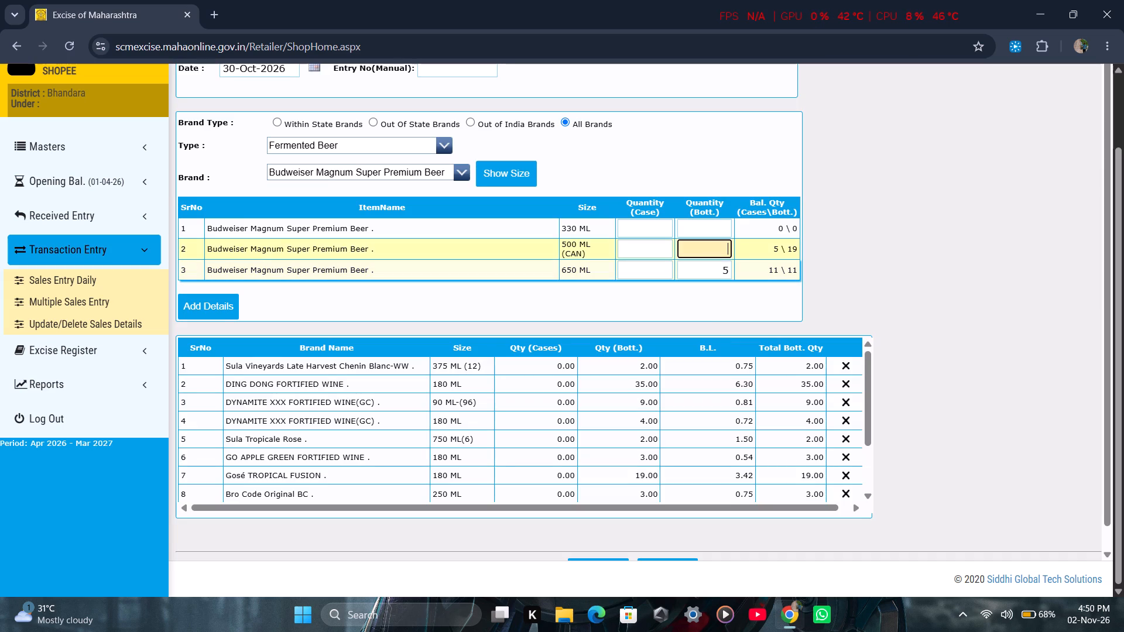
key("8")
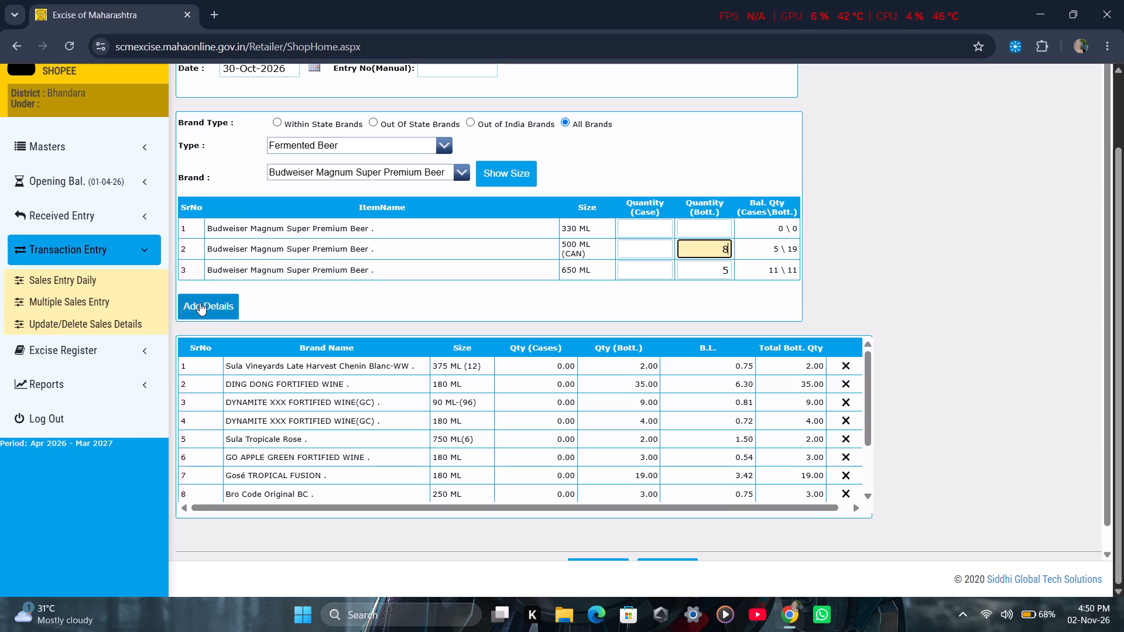
left_click(200, 303)
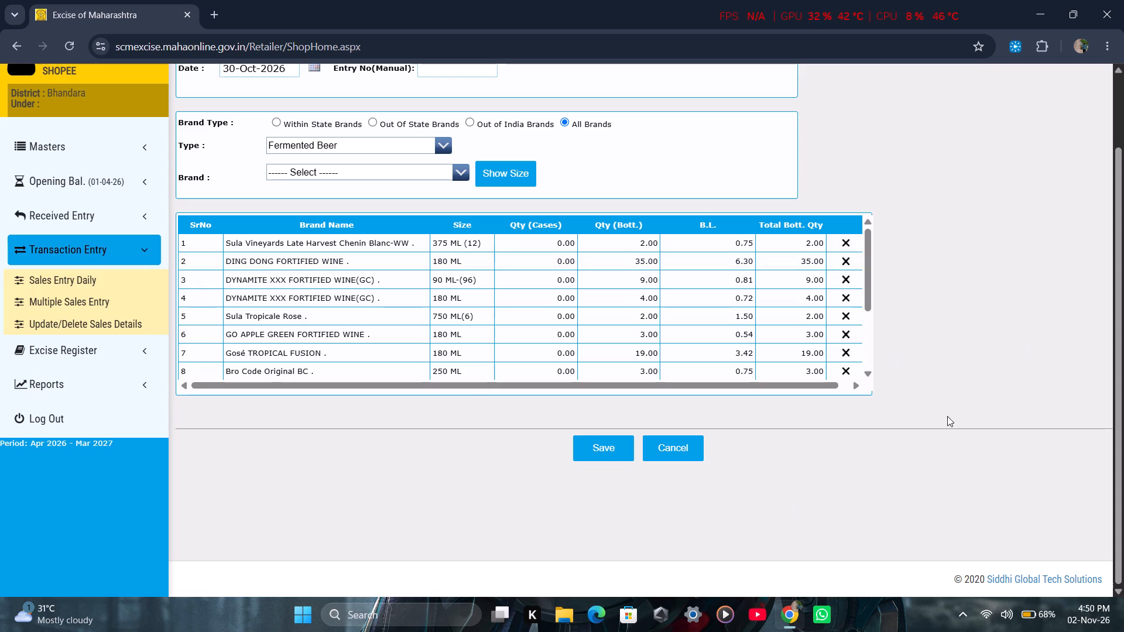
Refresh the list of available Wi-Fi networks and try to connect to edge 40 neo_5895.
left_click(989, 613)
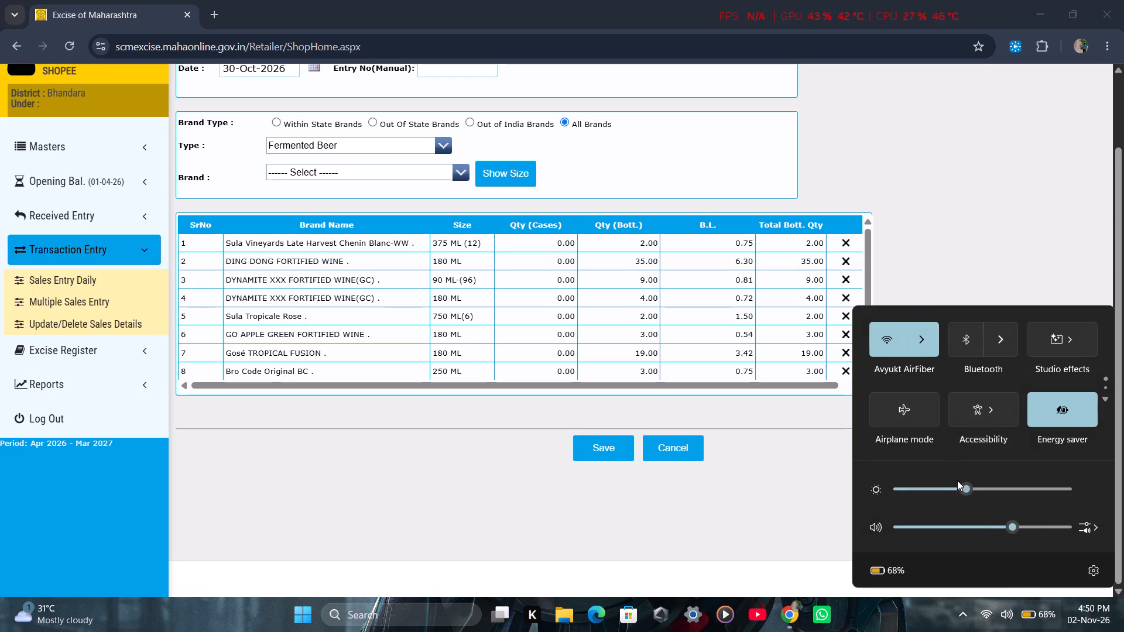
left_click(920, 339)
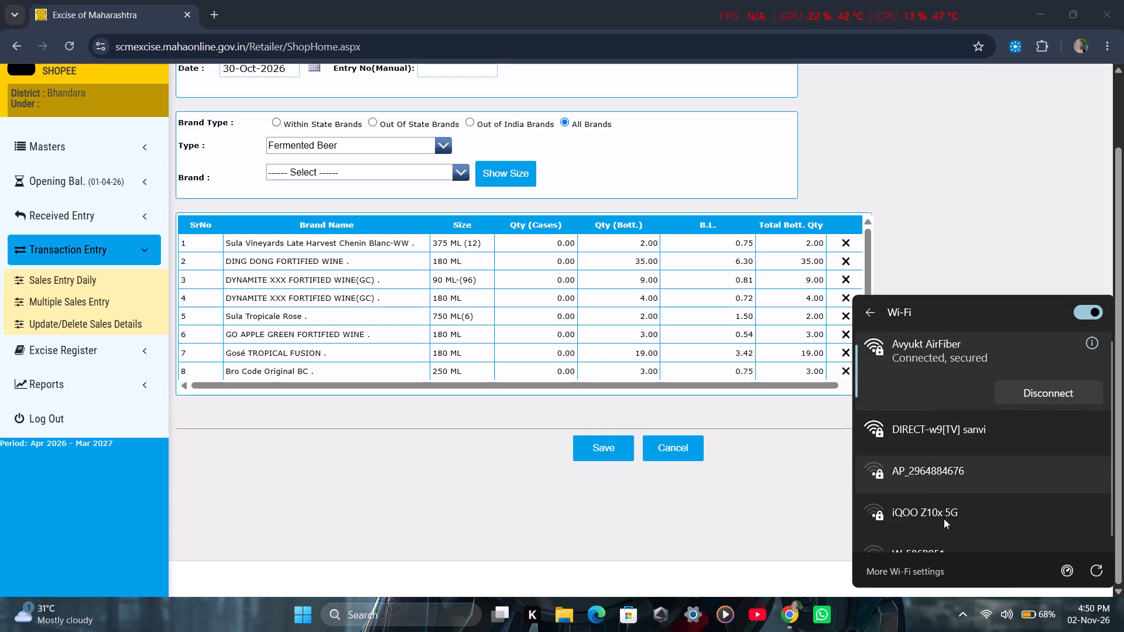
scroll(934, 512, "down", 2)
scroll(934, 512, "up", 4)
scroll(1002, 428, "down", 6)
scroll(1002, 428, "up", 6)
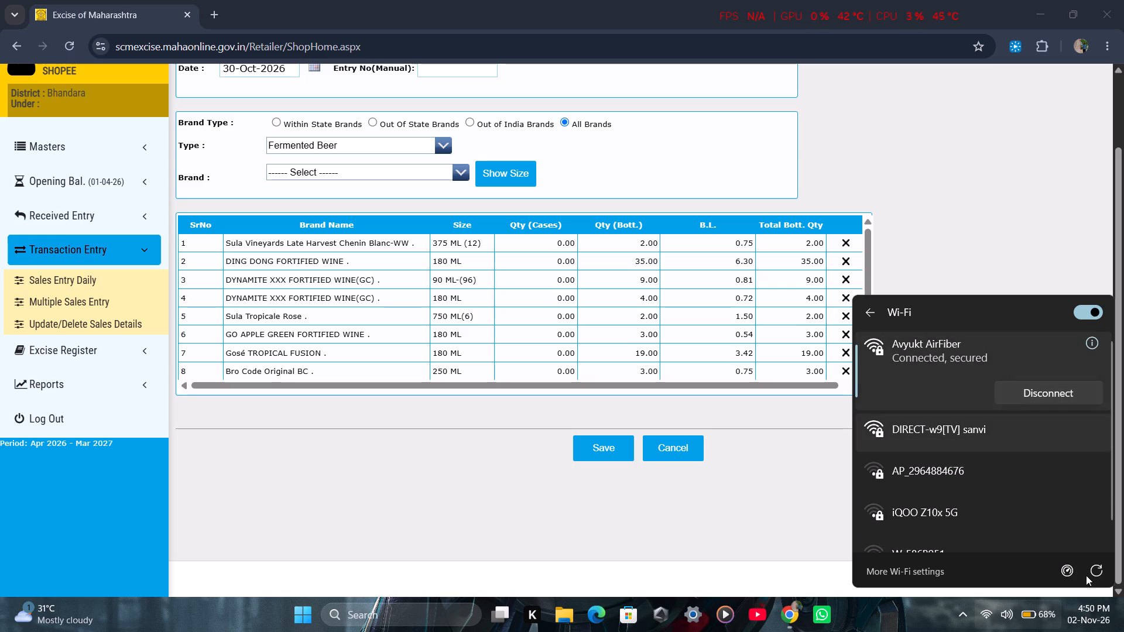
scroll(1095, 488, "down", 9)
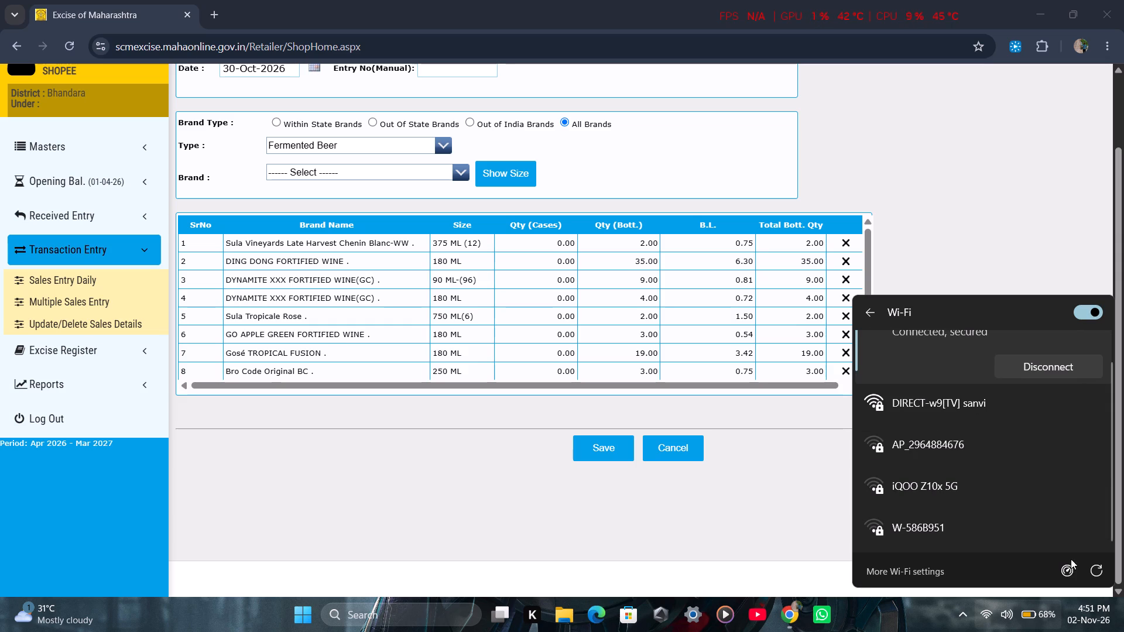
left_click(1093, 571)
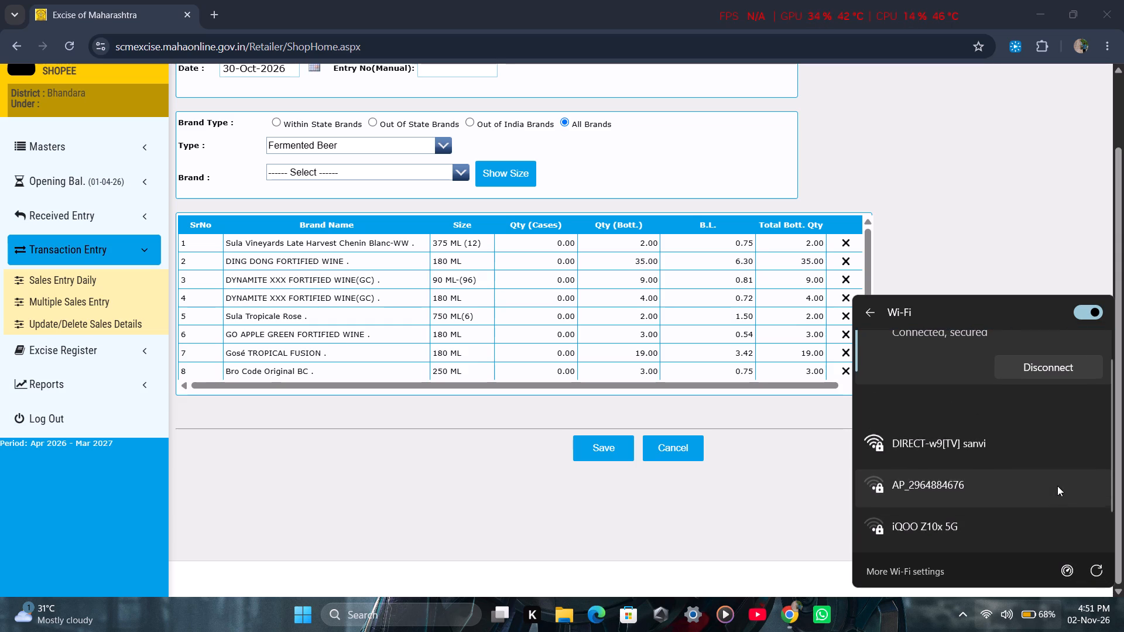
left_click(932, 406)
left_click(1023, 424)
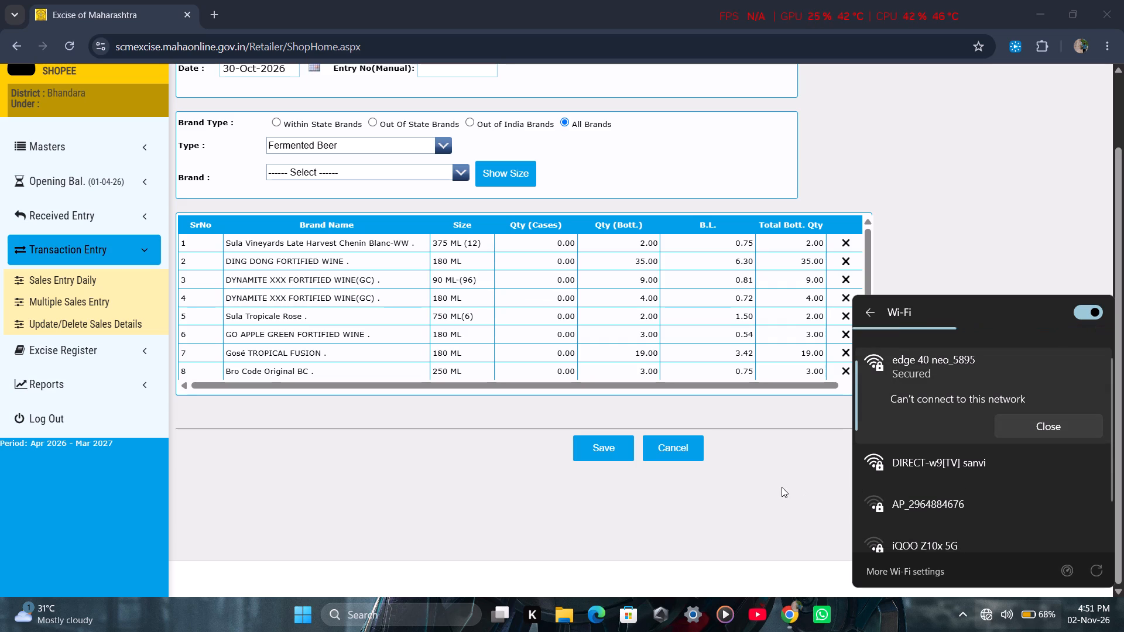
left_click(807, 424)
Choose BULLET SUPER STRONG BEER as the Fermented Beer brand and request its sizes for the 30-Oct-2026 sales entry.
scroll(533, 362, "down", 8)
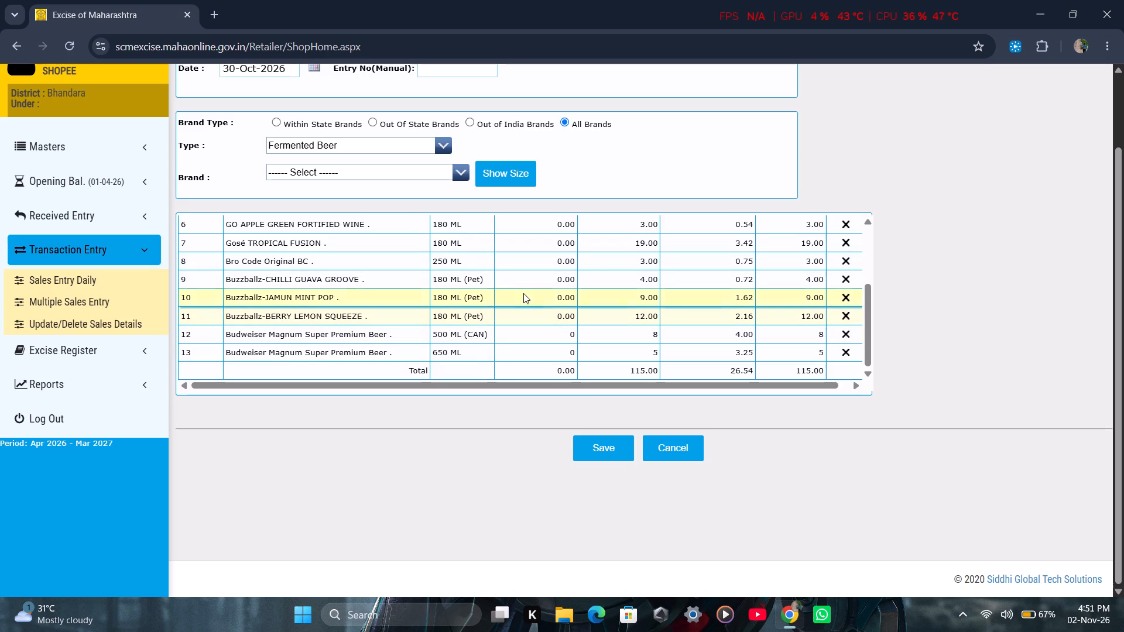
left_click(466, 172)
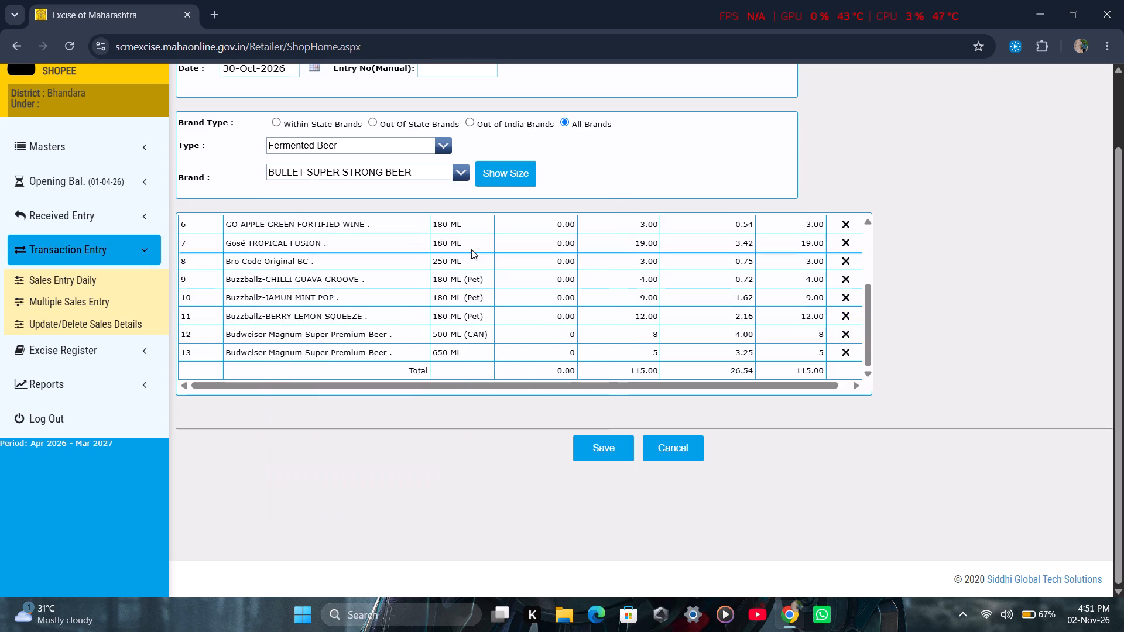
left_click(471, 249)
left_click(502, 173)
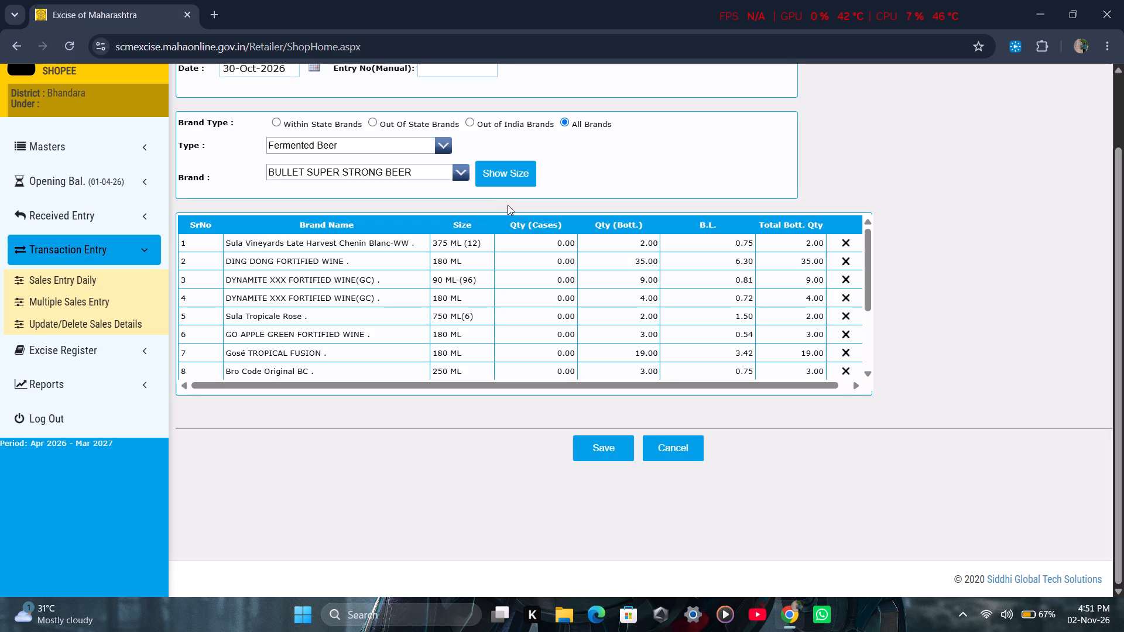
Add 12 bottles of BULLET SUPER STRONG BEER 650 ML to the 30-Oct-2026 sales entry.
left_click(513, 167)
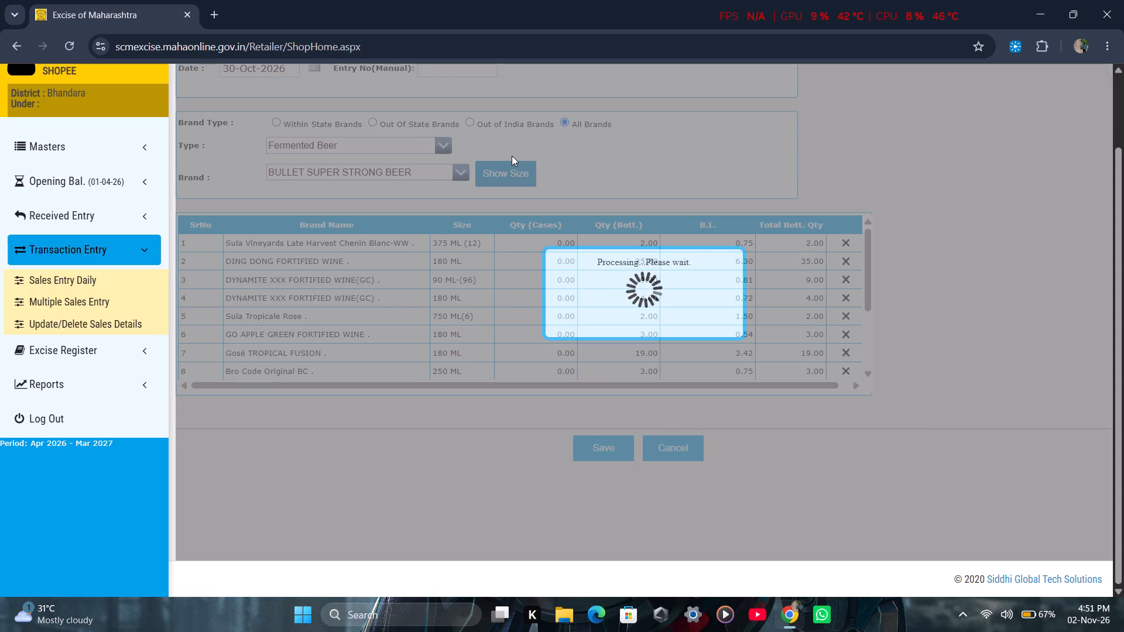
left_click(697, 252)
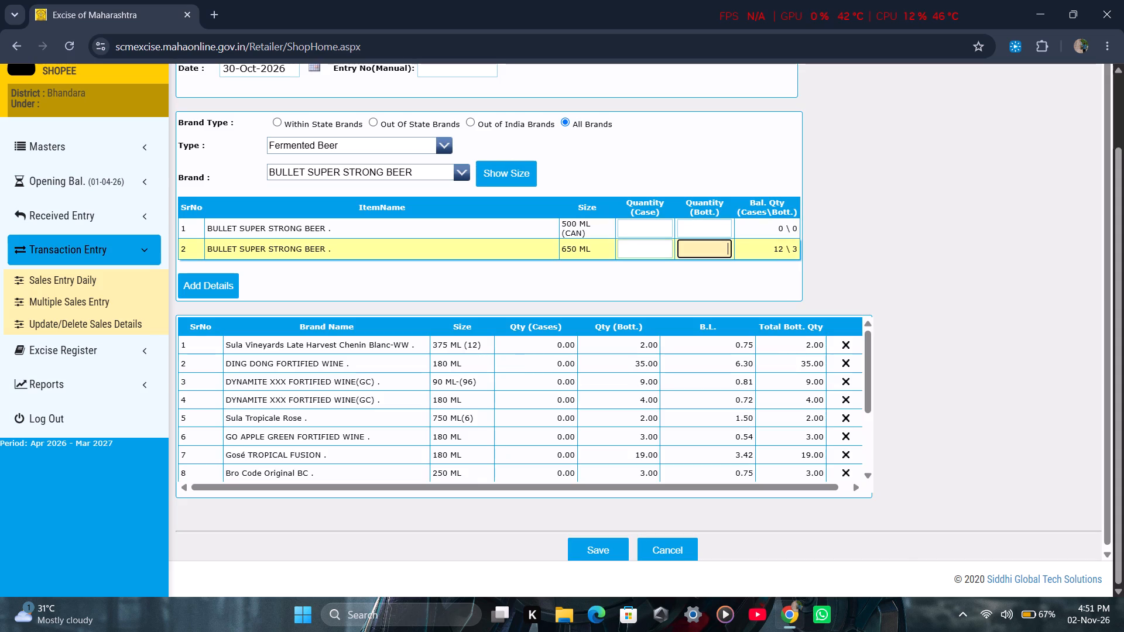
type("12")
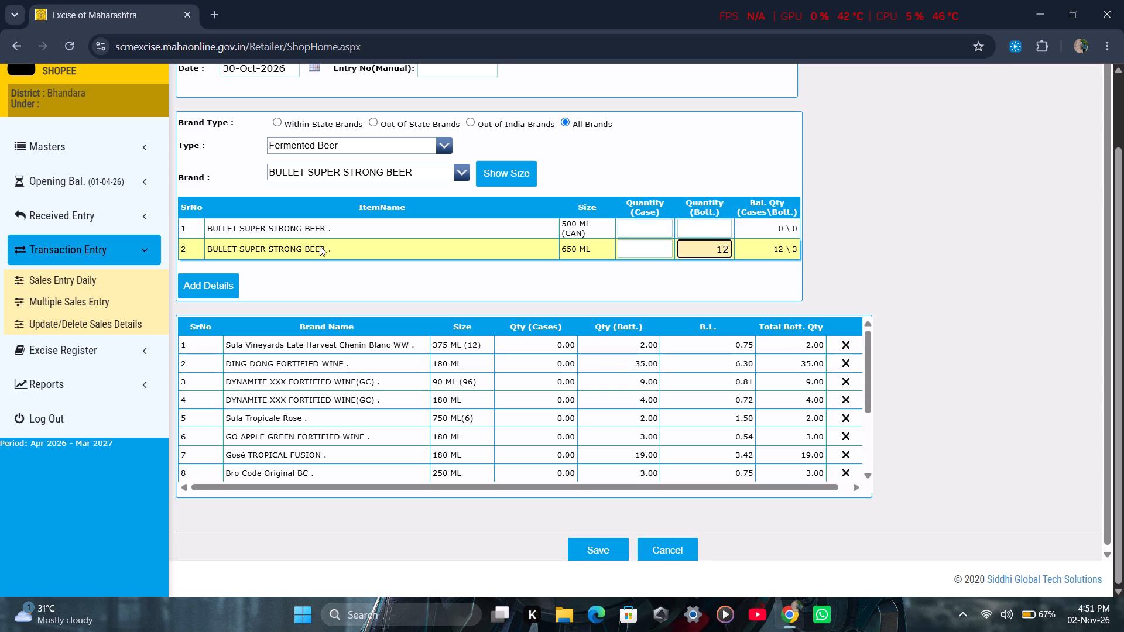
left_click(226, 286)
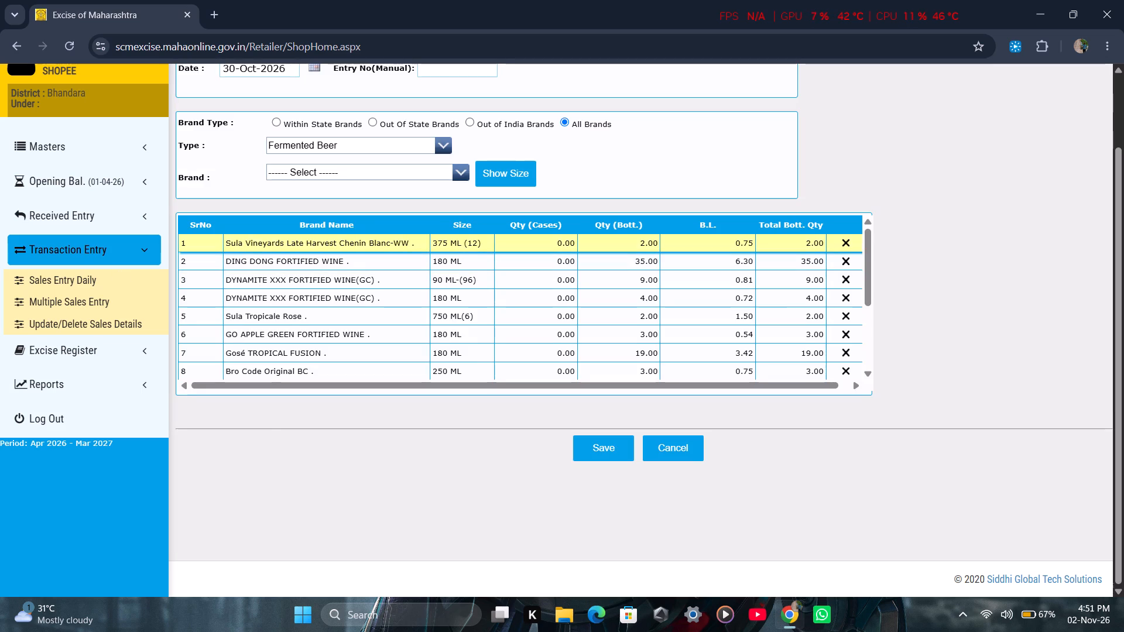
Add Carlsberg Elephant Strong Super Premium Beer to the sales entry with 4 bottles of 650 ML and 10 of 500 ML (CAN).
scroll(492, 224, "down", 9)
left_click(458, 171)
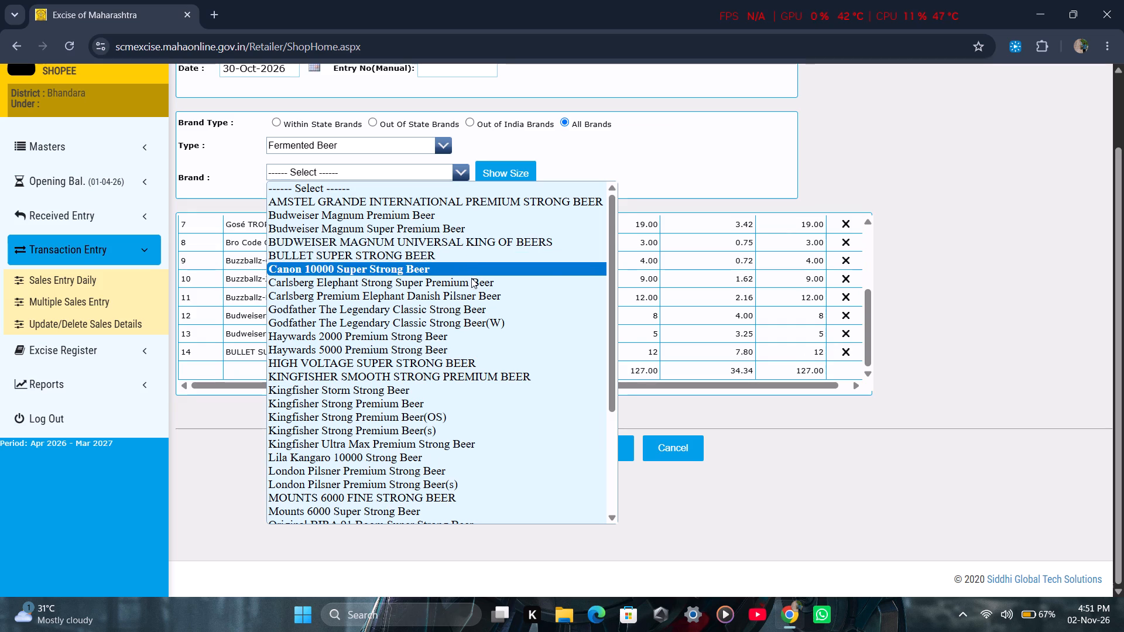
left_click(471, 278)
left_click(492, 177)
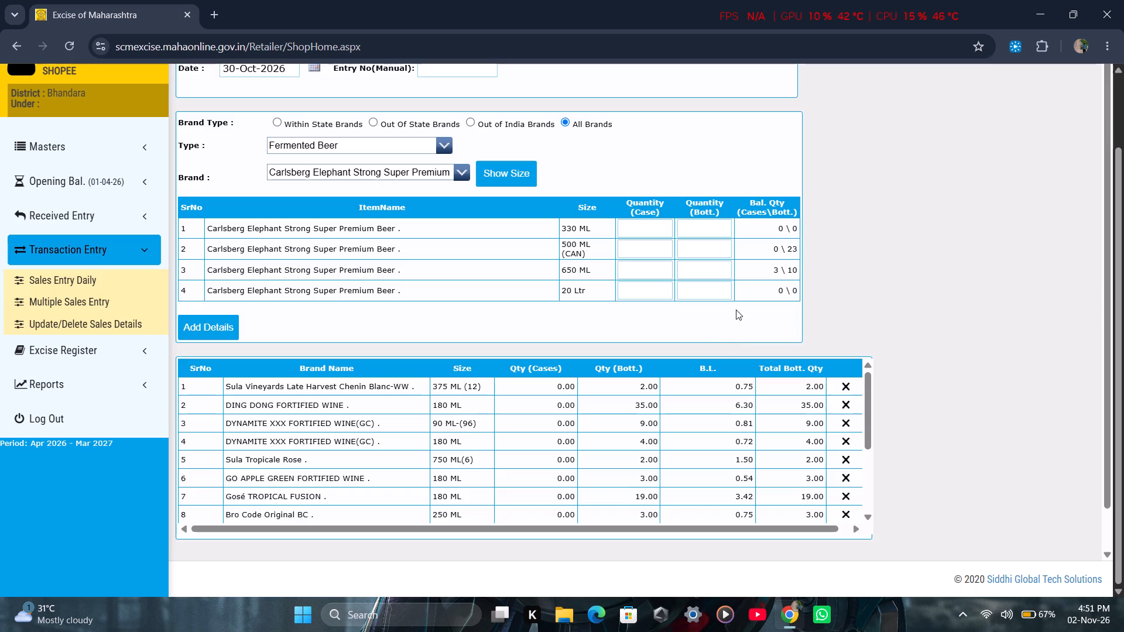
left_click(718, 272)
key("4")
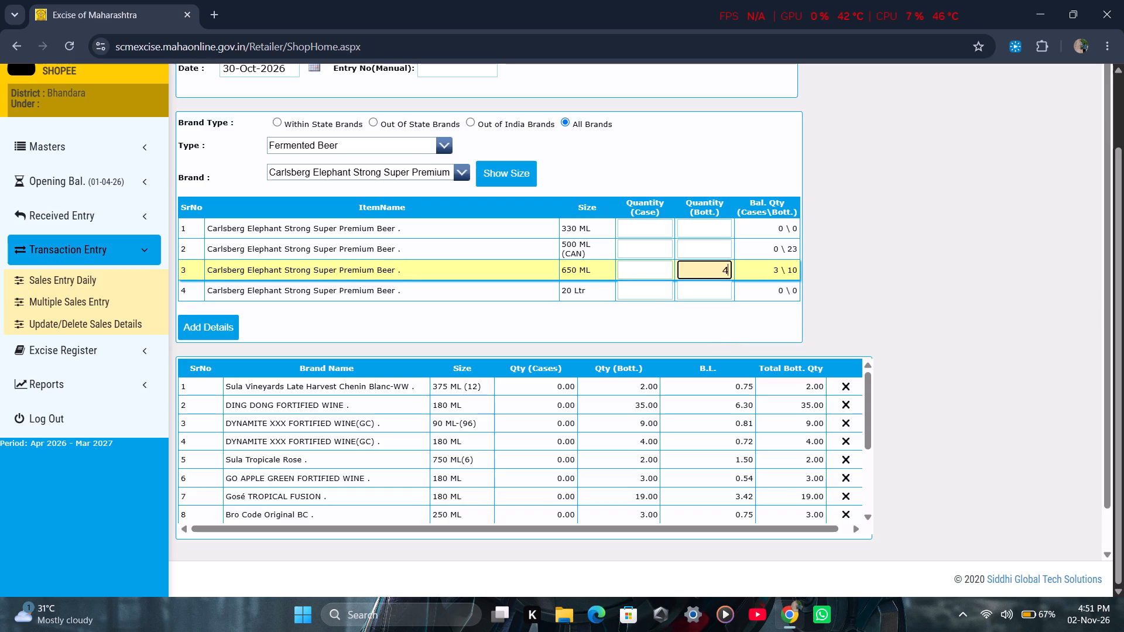
left_click(711, 245)
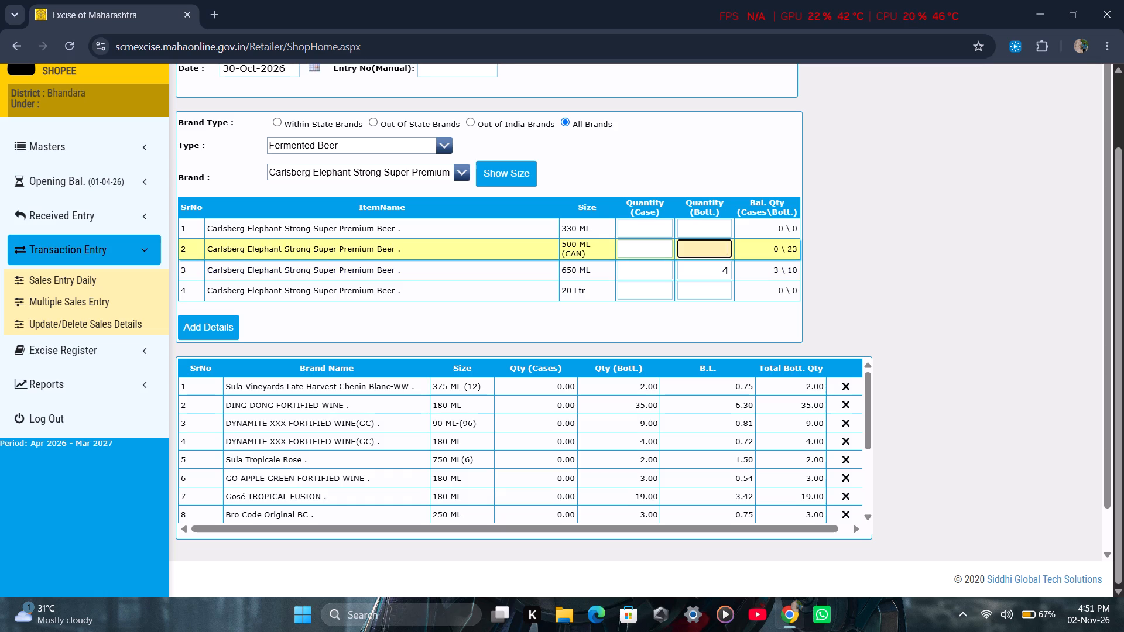
type("10")
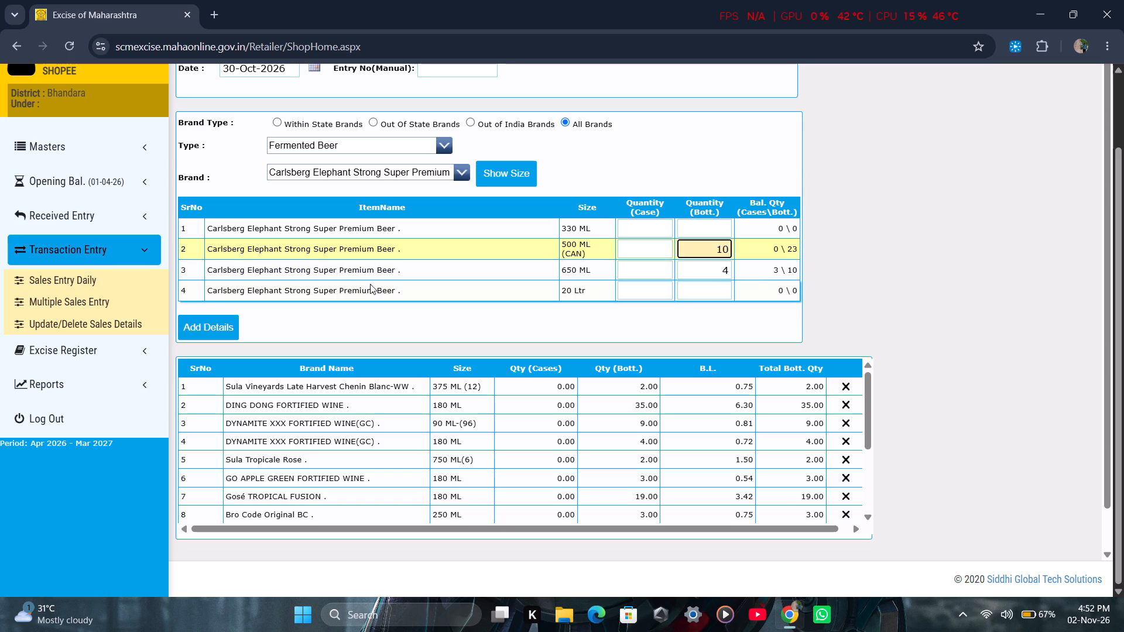
left_click(217, 332)
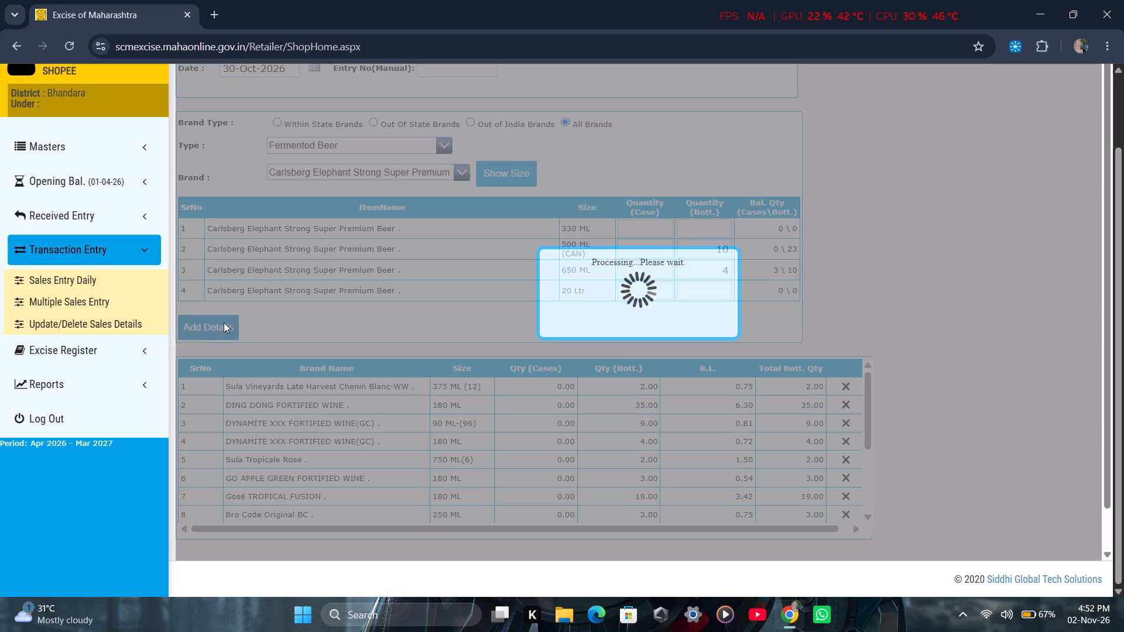
Add 5 bottles of Godfather The Legendary Classic Strong Beer 500 ML (CAN) to the sales entry.
scroll(341, 308, "down", 9)
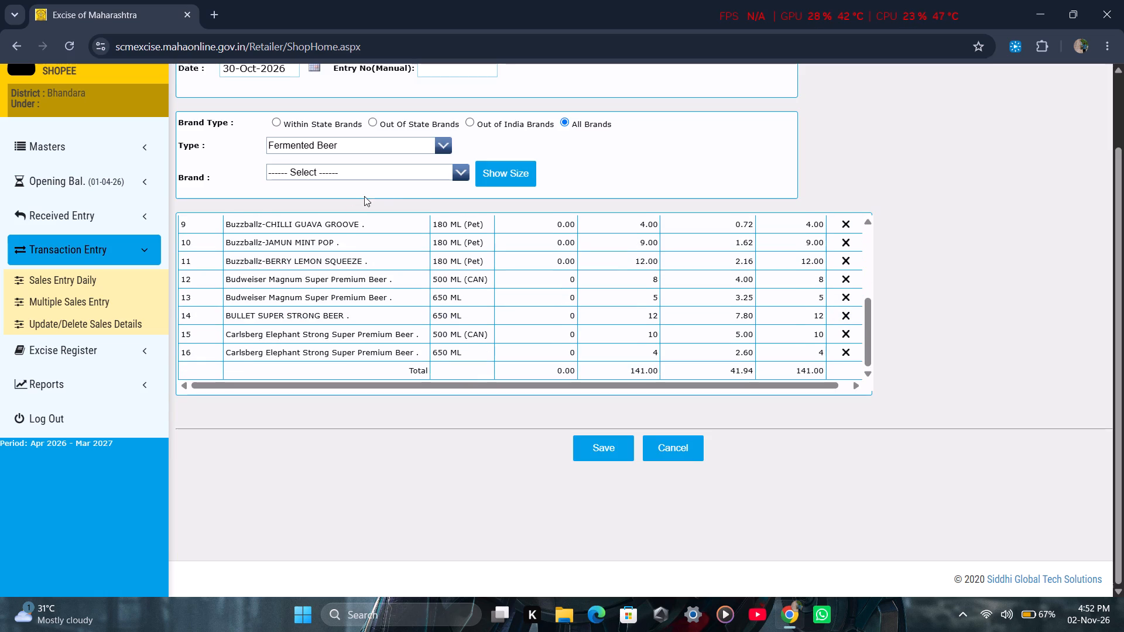
left_click(457, 169)
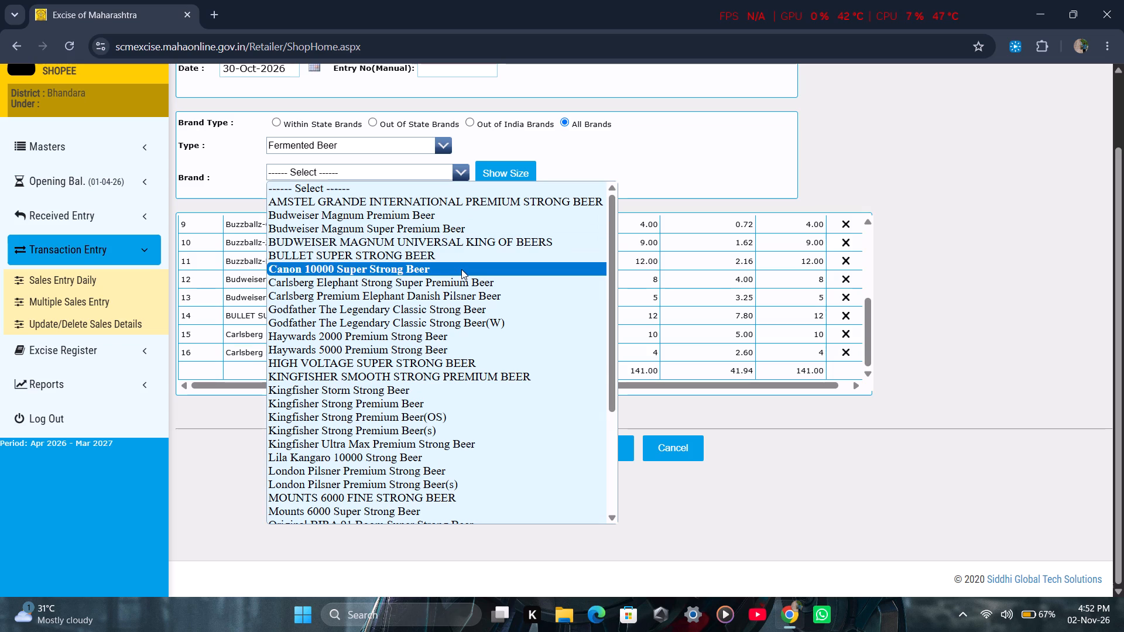
left_click(478, 307)
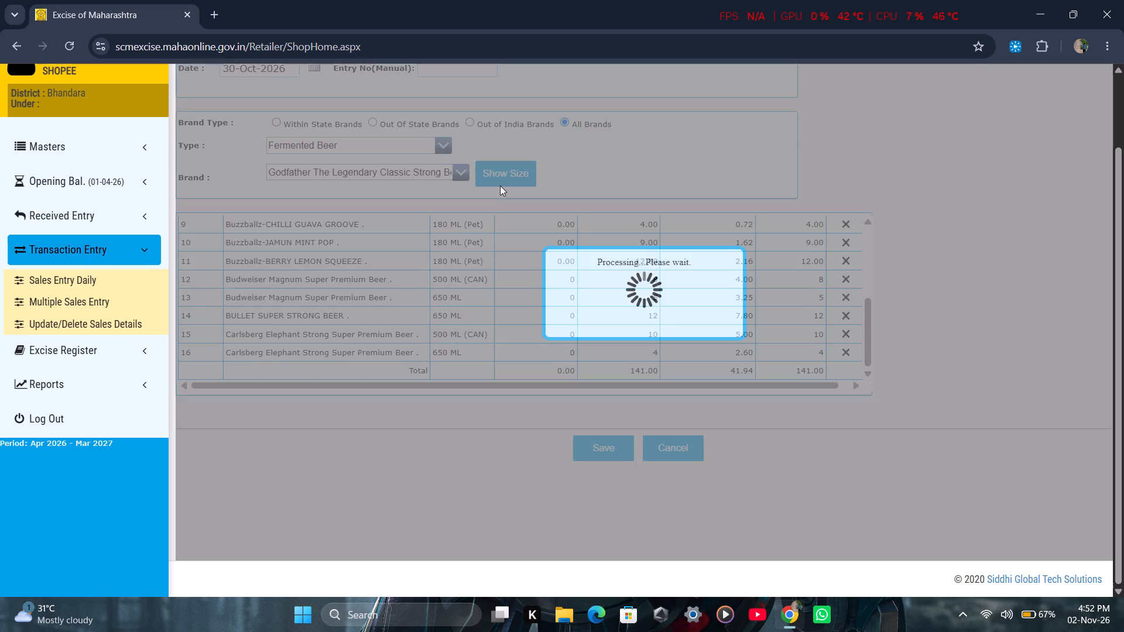
left_click(500, 174)
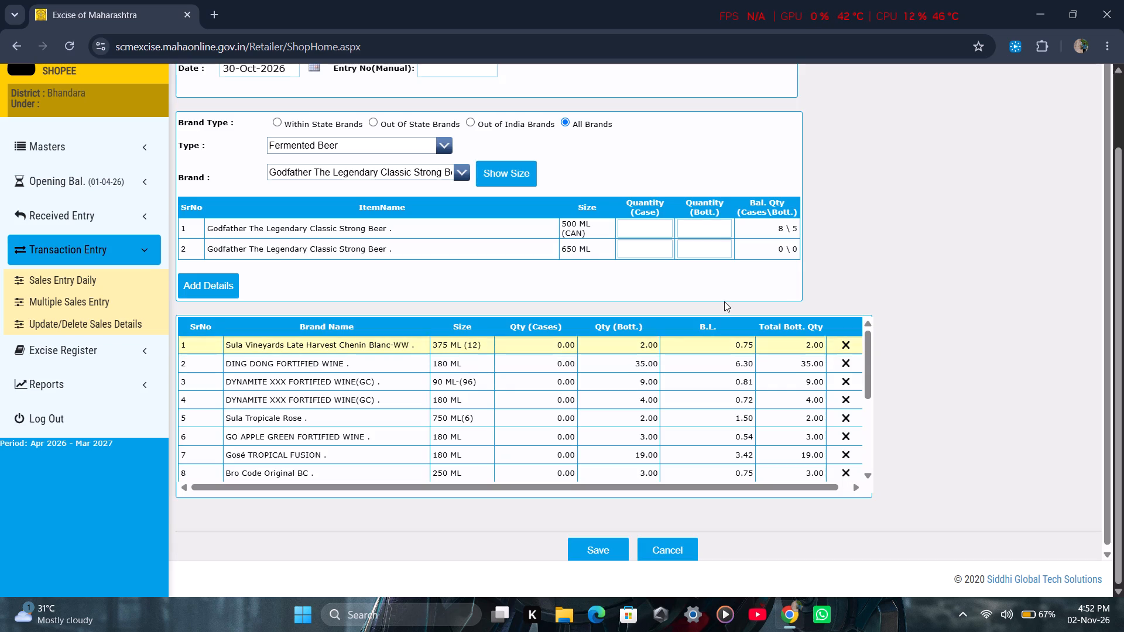
left_click(711, 230)
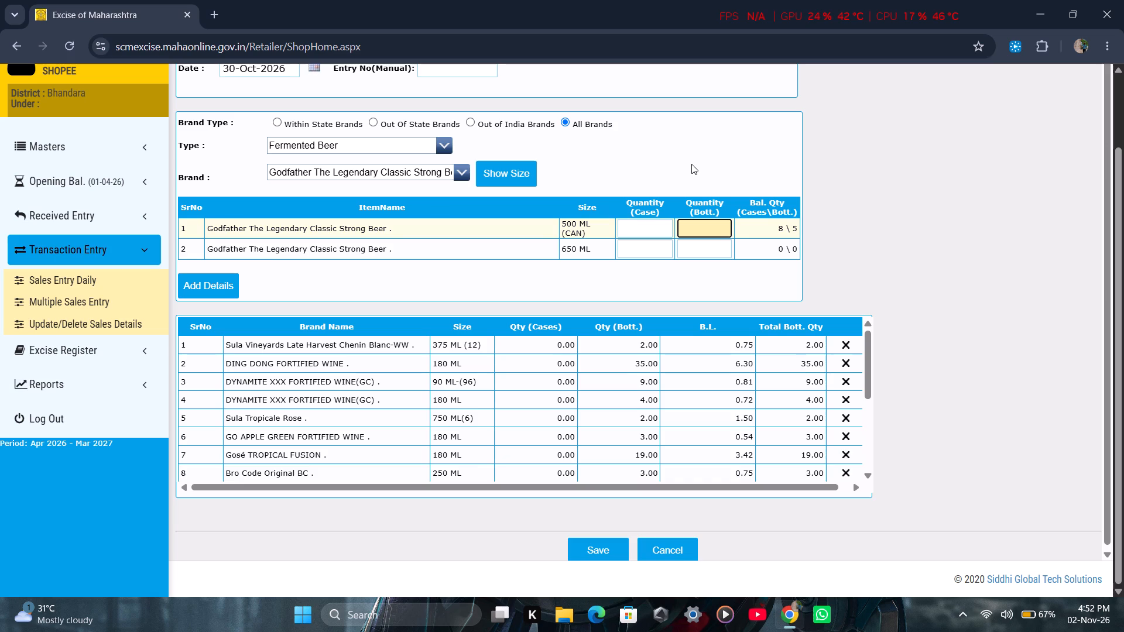
key("5")
left_click(210, 284)
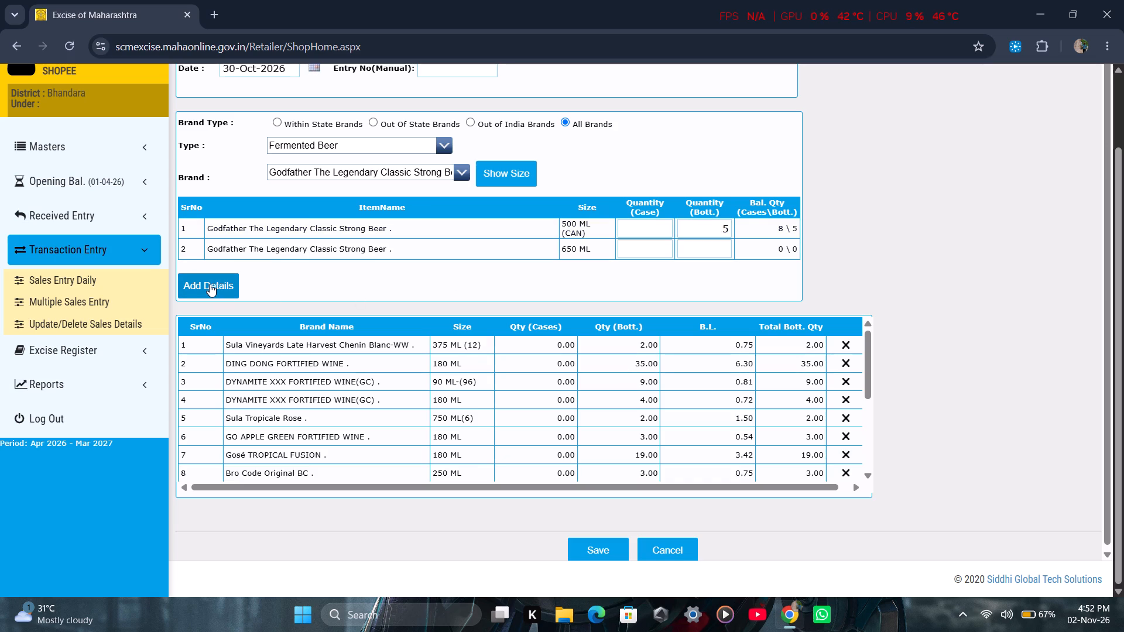
Add 12 bottles of Godfather The Legendary Classic Strong Beer(W) 650 ML to the sales entry.
scroll(406, 262, "down", 9)
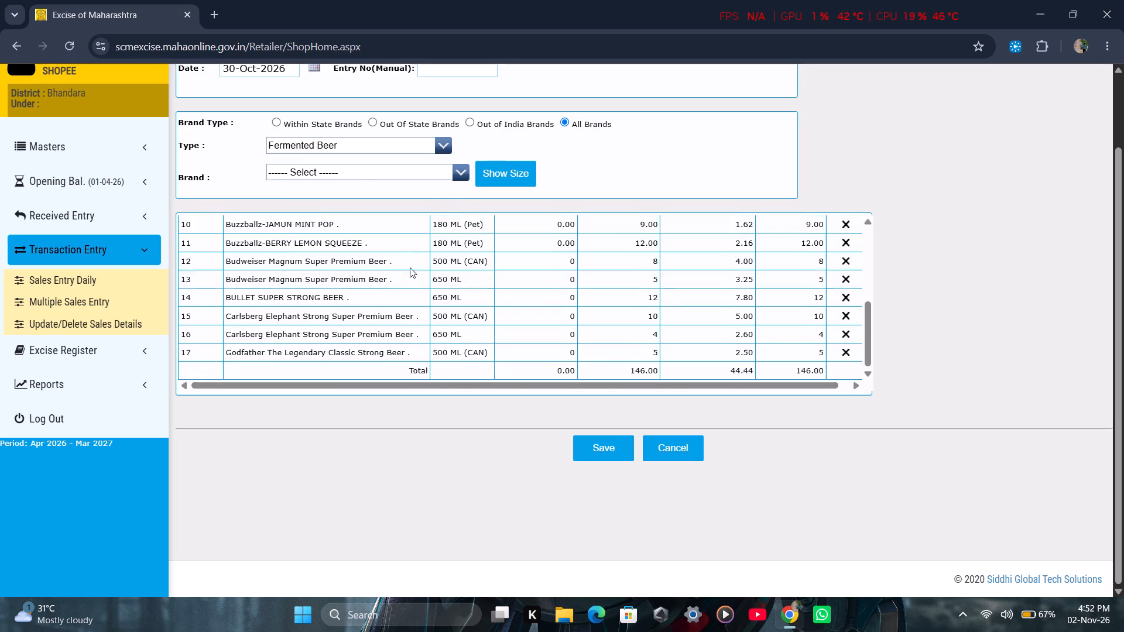
left_click(461, 169)
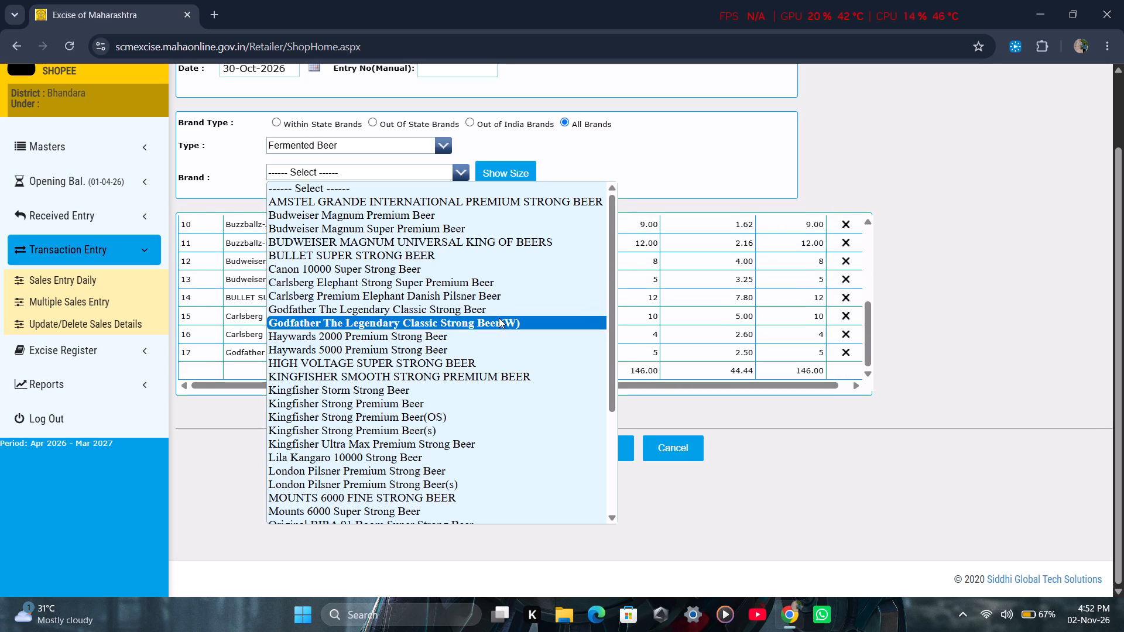
left_click(500, 318)
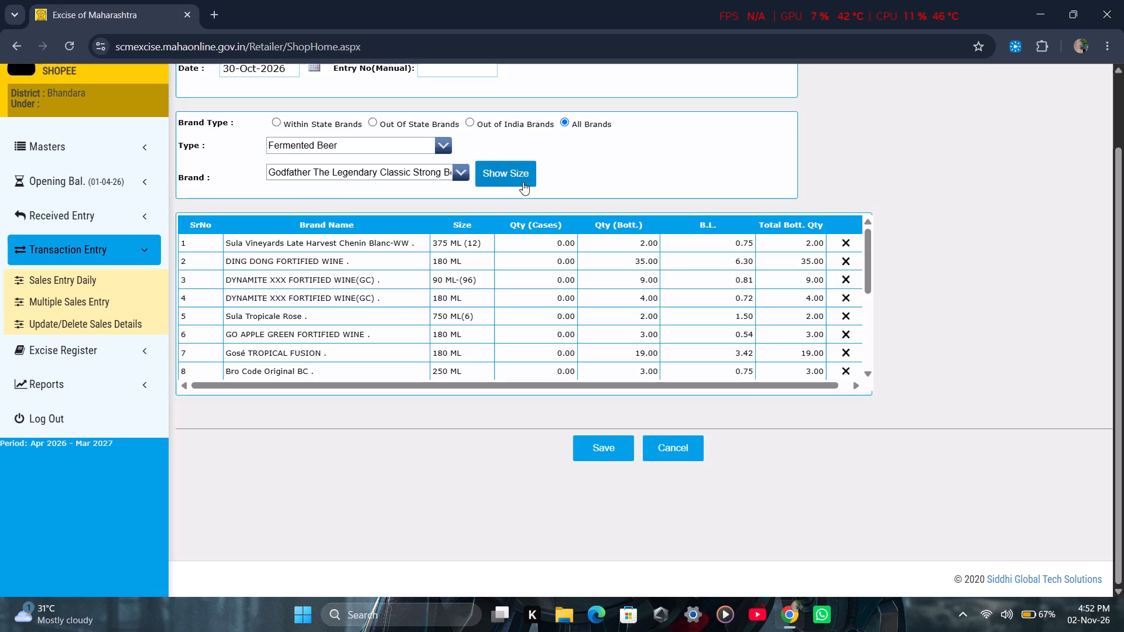
left_click(523, 182)
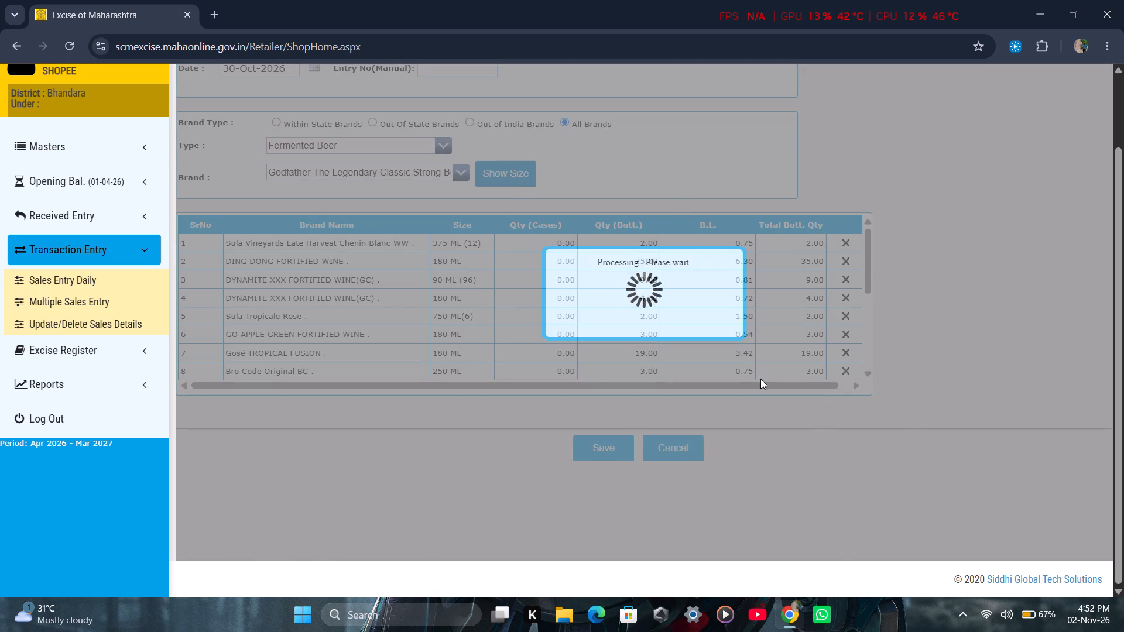
left_click(698, 233)
type("12")
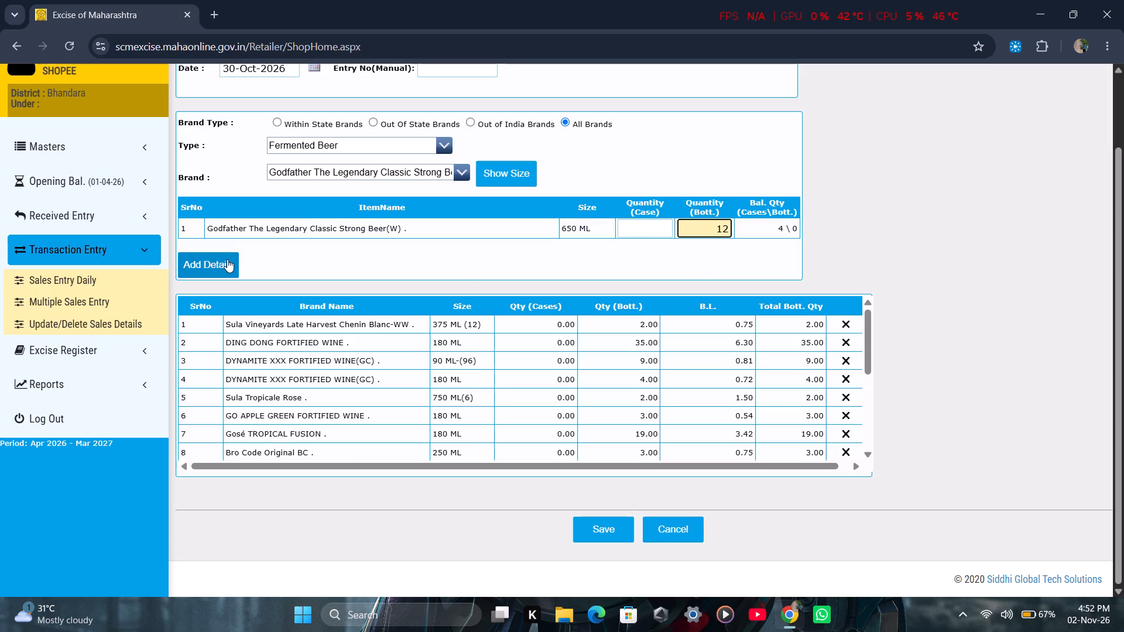
left_click(227, 259)
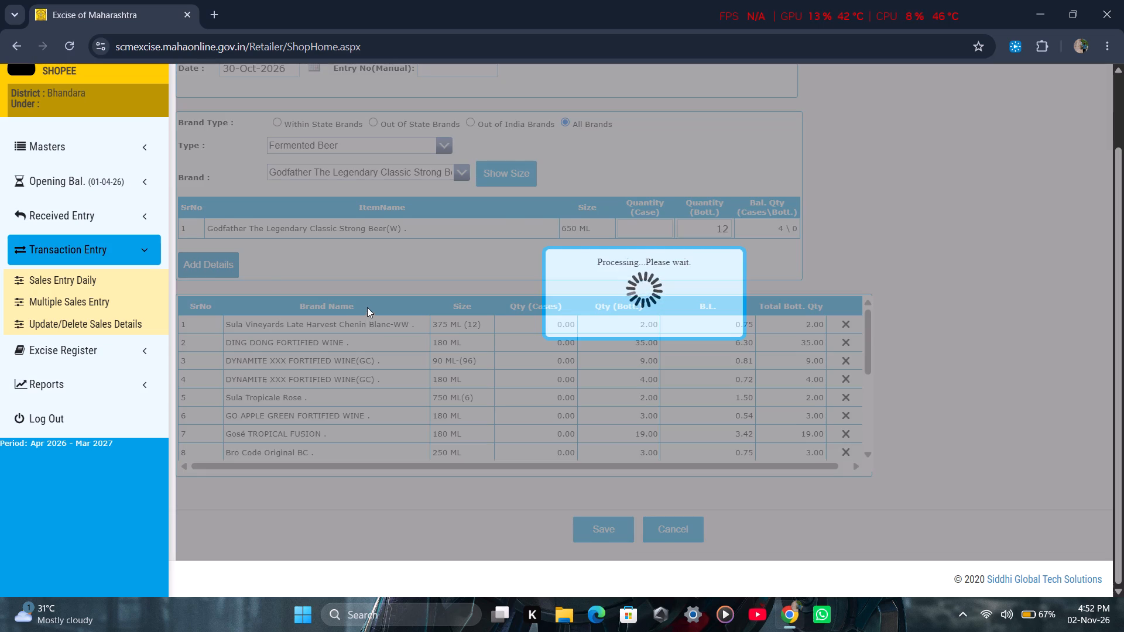
Add 5 bottles of Haywards 2000 Premium Strong Beer 650 ML to the sales entry.
scroll(373, 303, "down", 10)
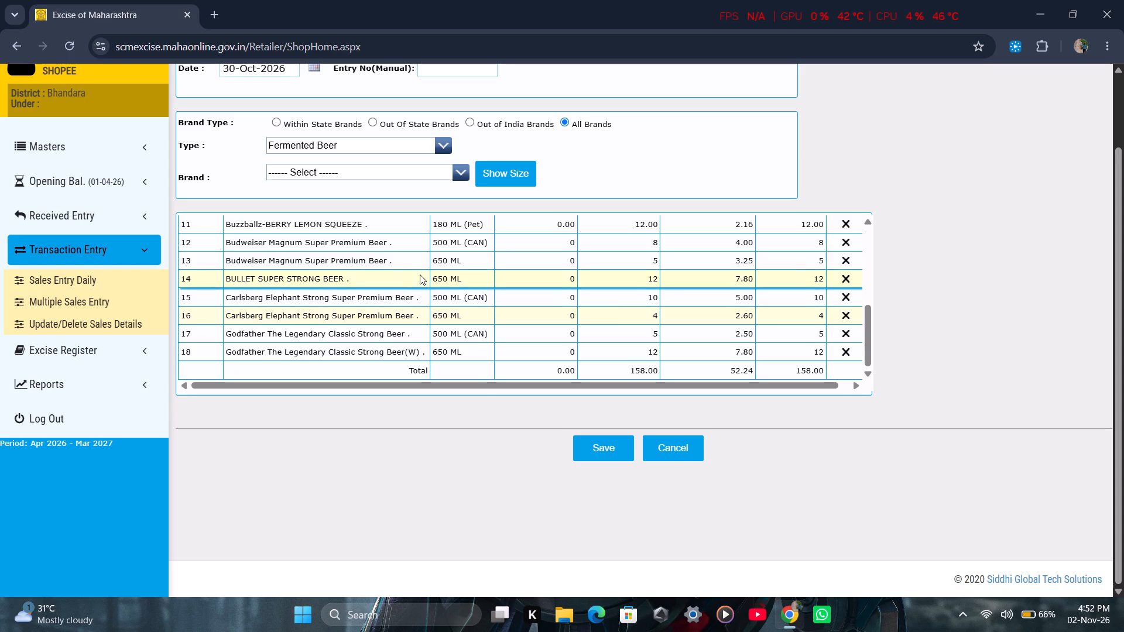
left_click(463, 171)
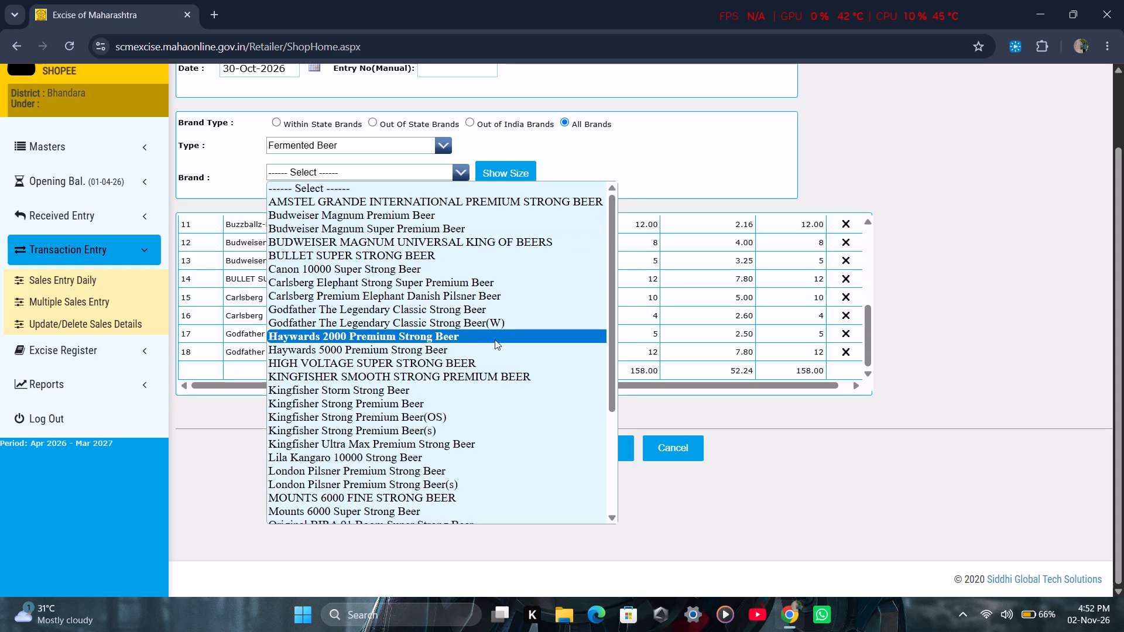
left_click(496, 341)
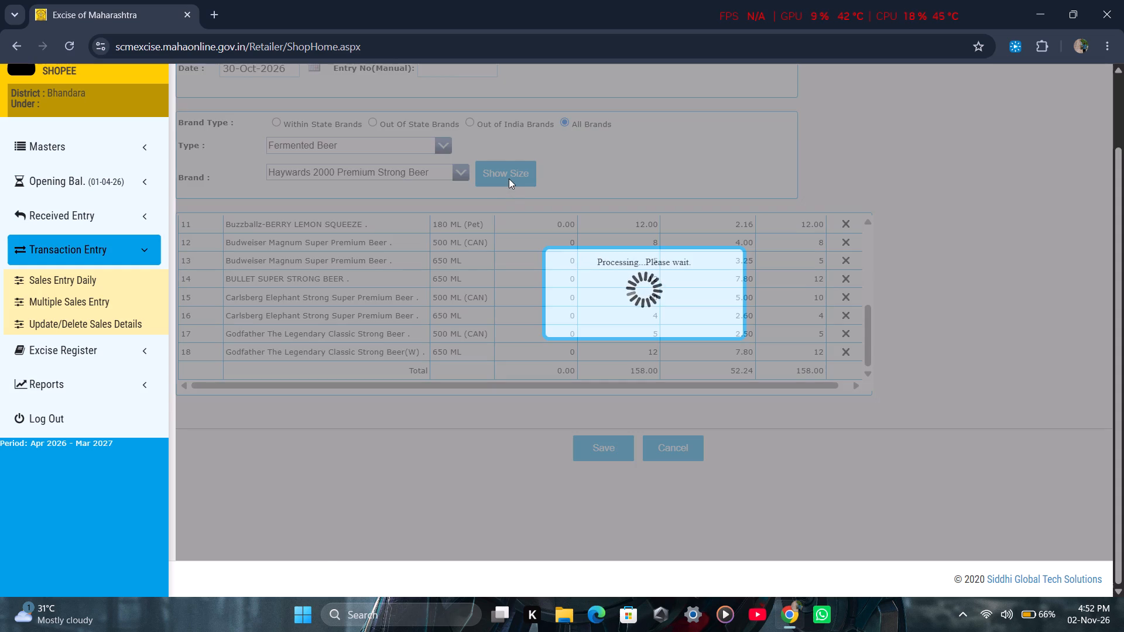
left_click(509, 178)
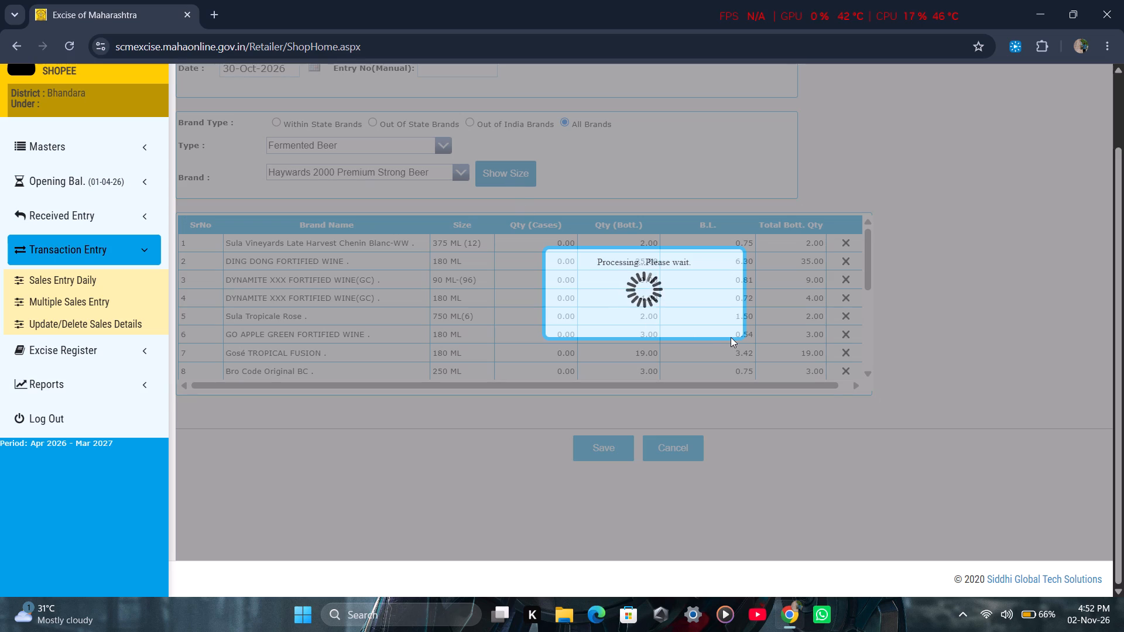
left_click(722, 271)
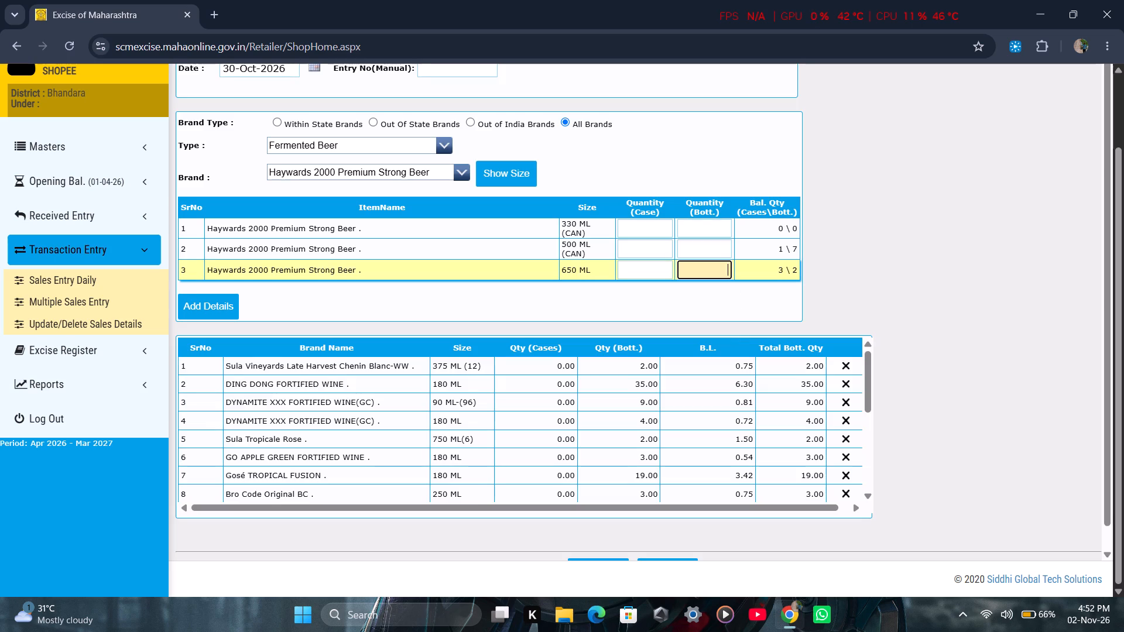
key("5")
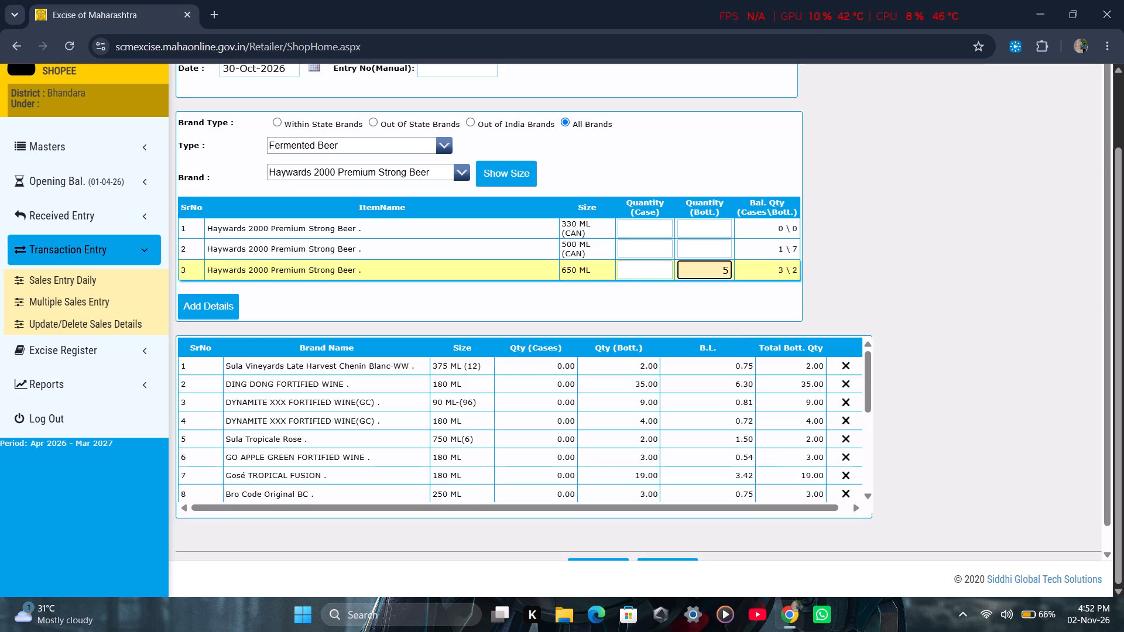
left_click_drag(206, 307, 211, 312)
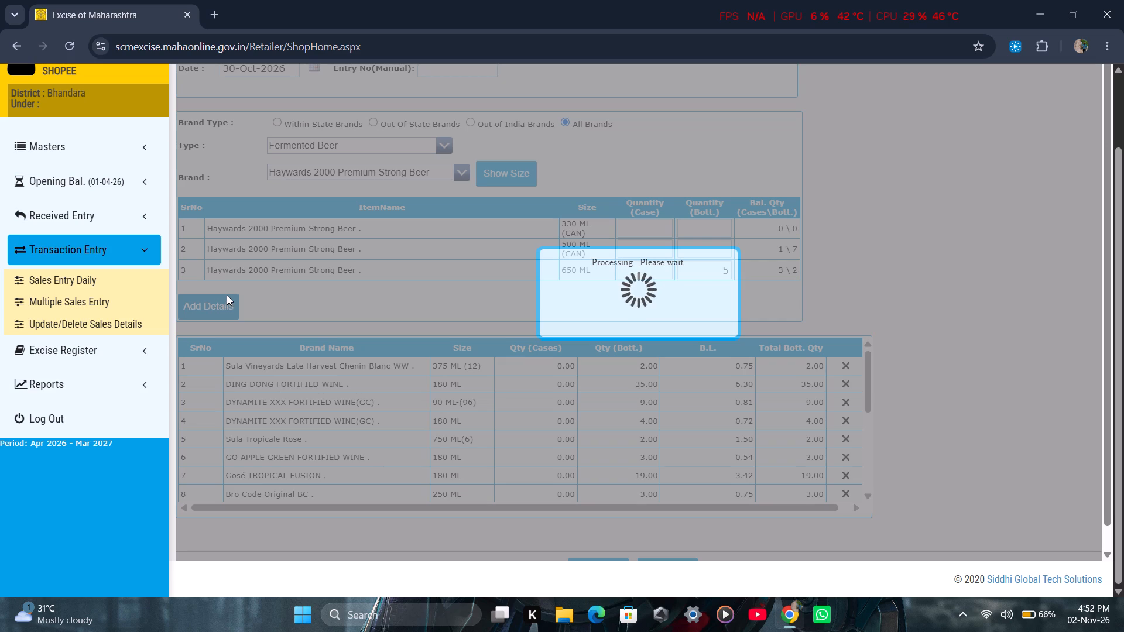
Add Haywards 5000 Premium Strong Beer to the sales entry with 16 bottles of 650 ML and 19 of 500 ML (CAN).
scroll(396, 387, "down", 8)
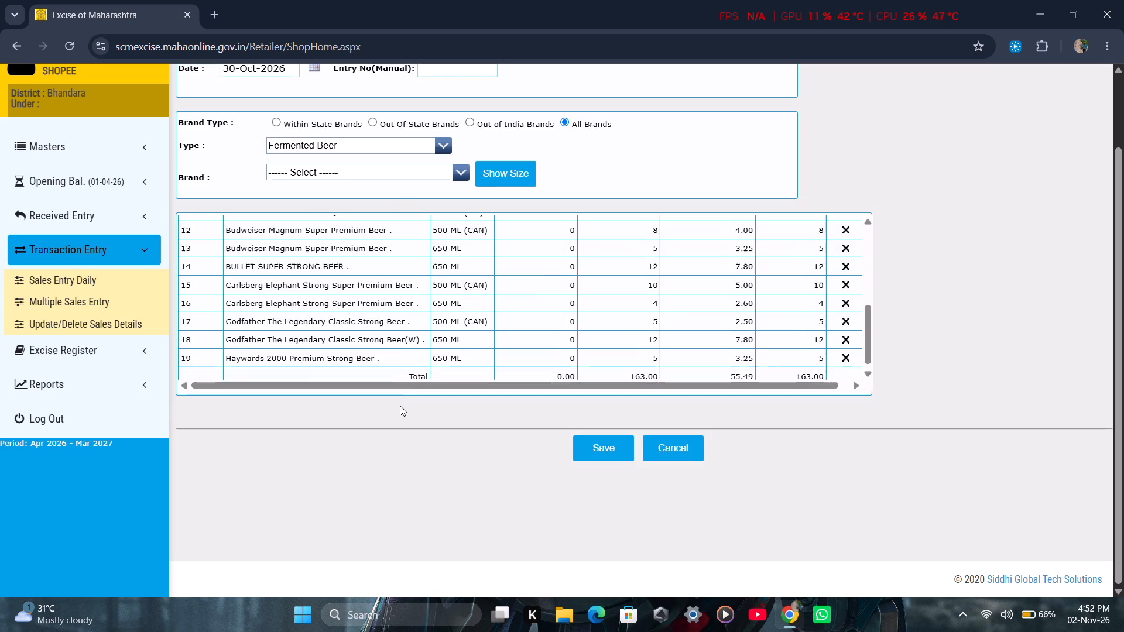
scroll(400, 406, "down", 2)
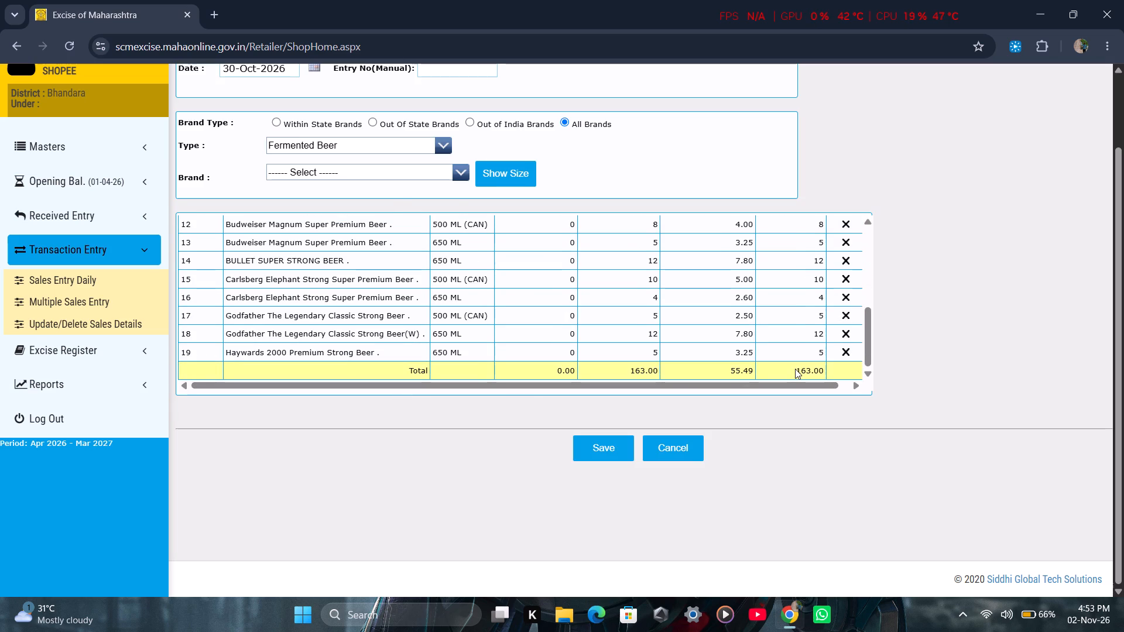
left_click(465, 172)
left_click(474, 354)
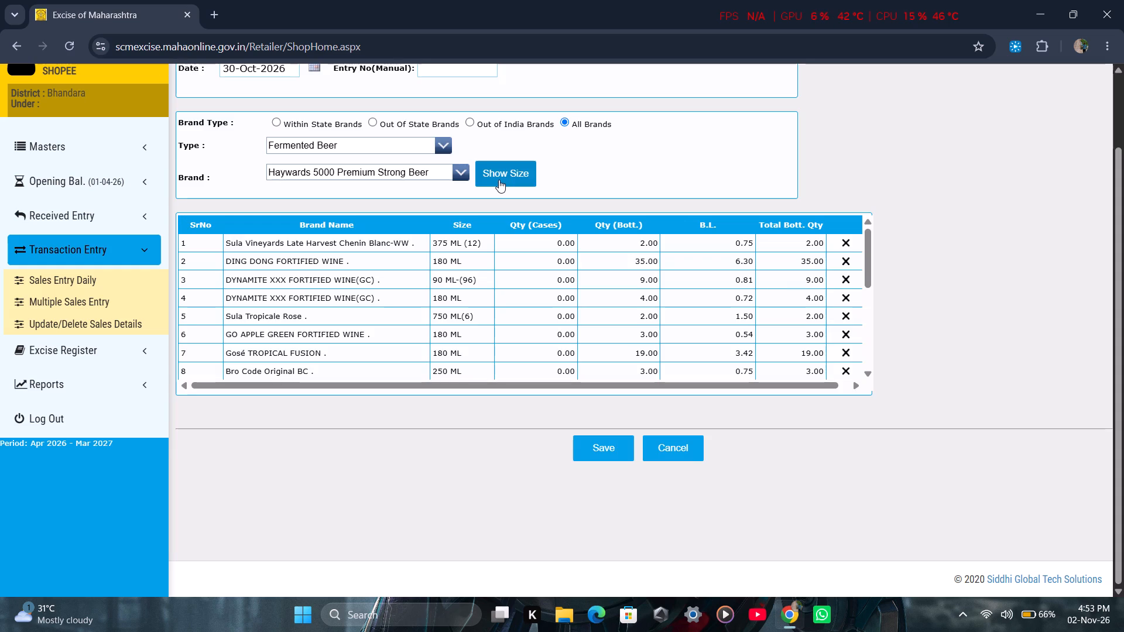
left_click(499, 180)
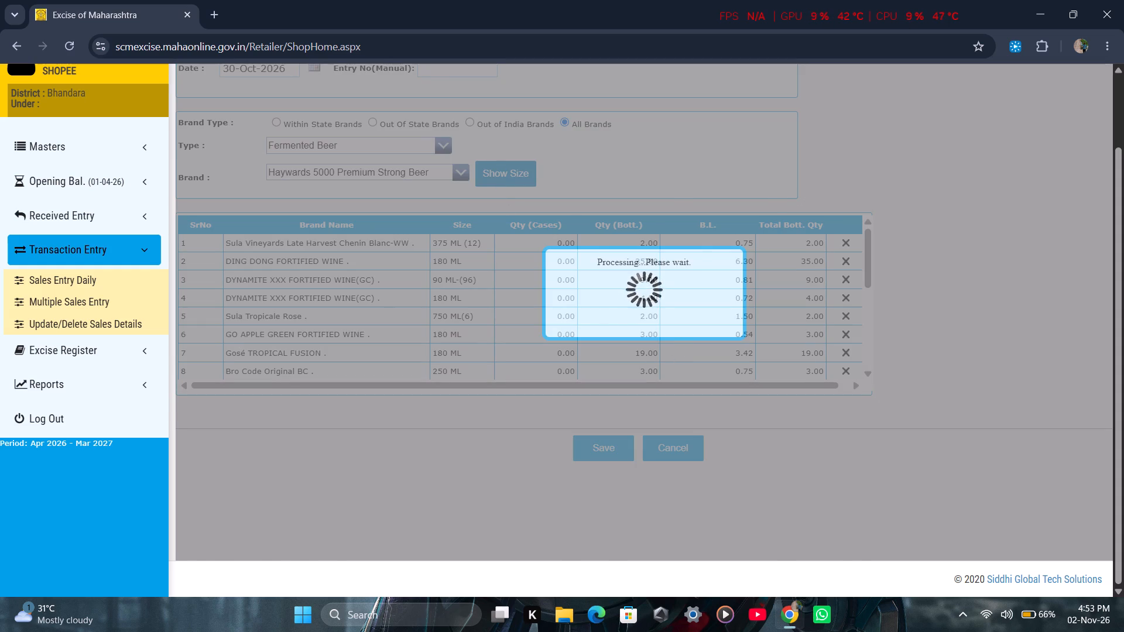
left_click(705, 291)
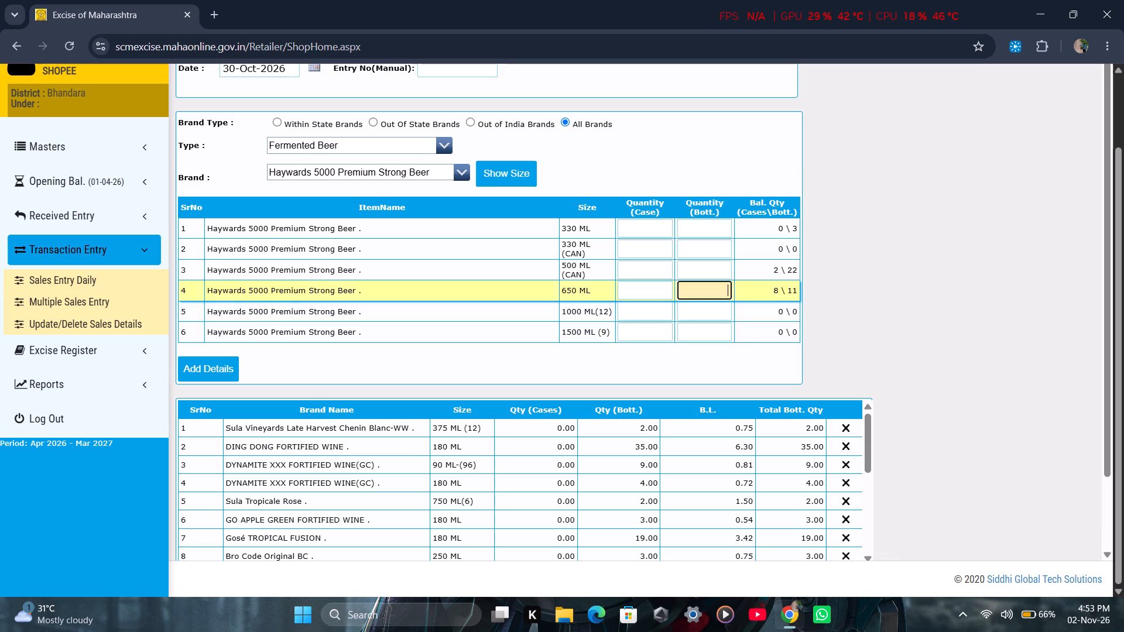
key("1")
key("6")
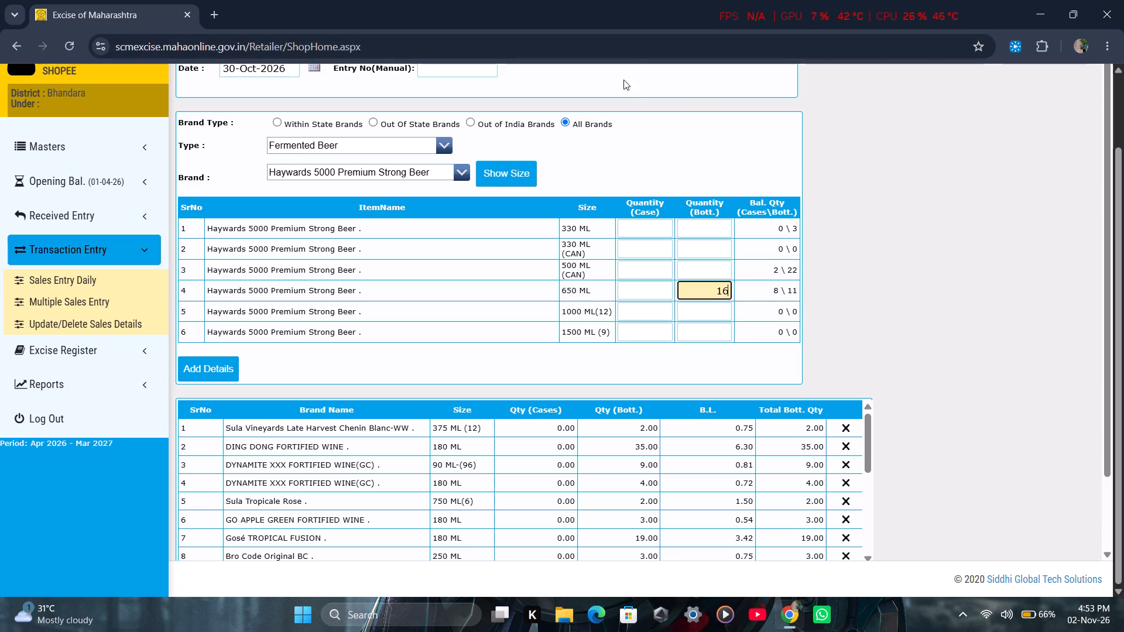
left_click(715, 273)
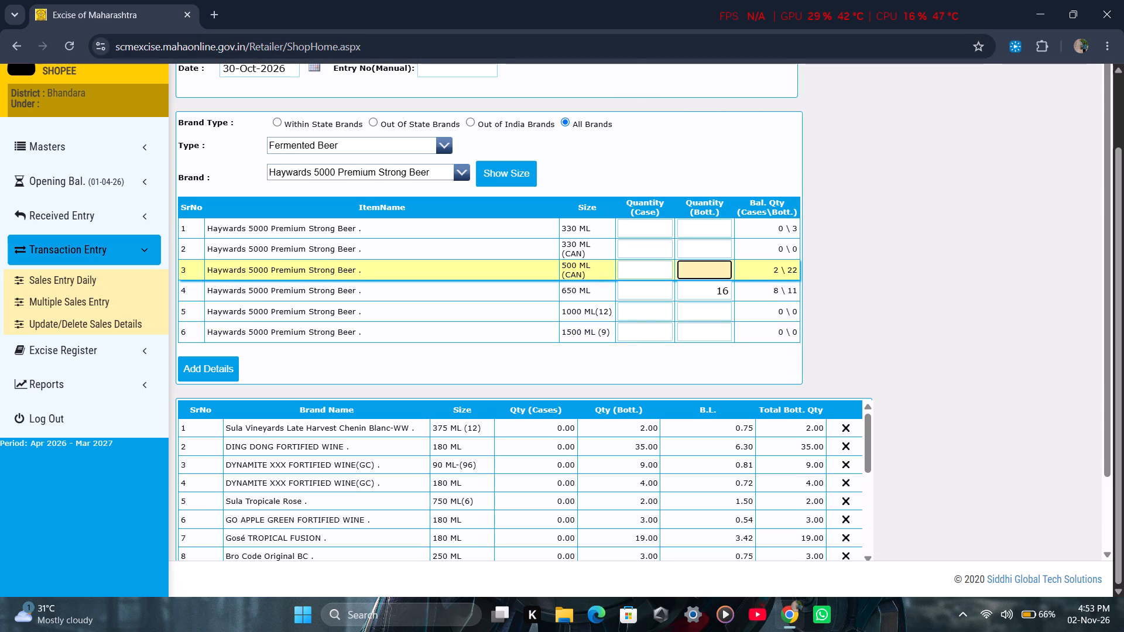
key("1")
key("9")
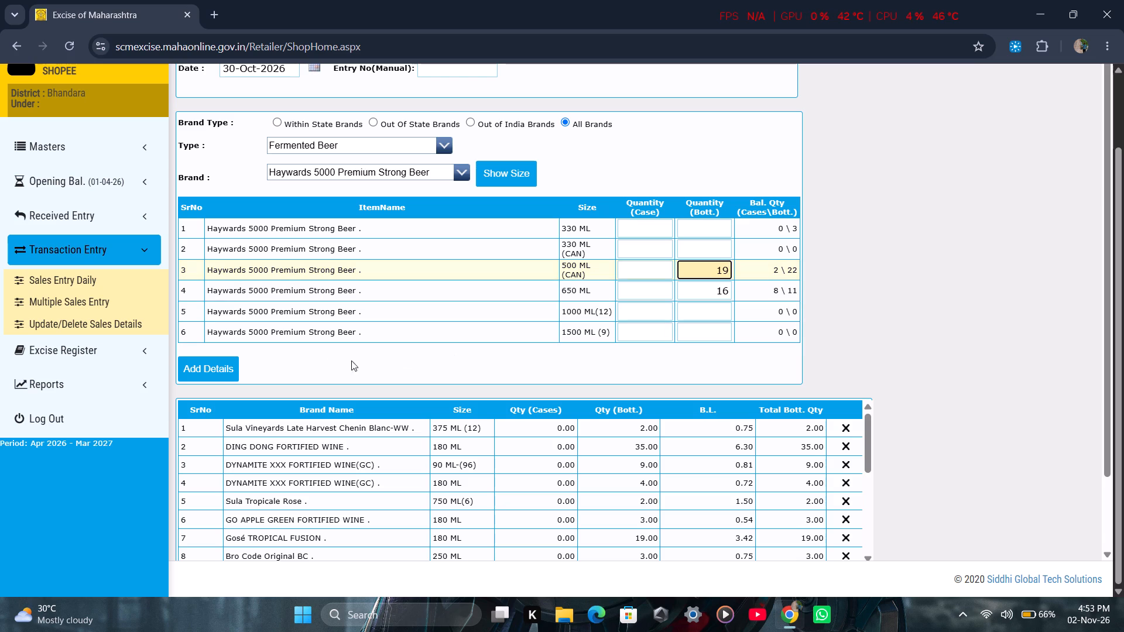
left_click(218, 370)
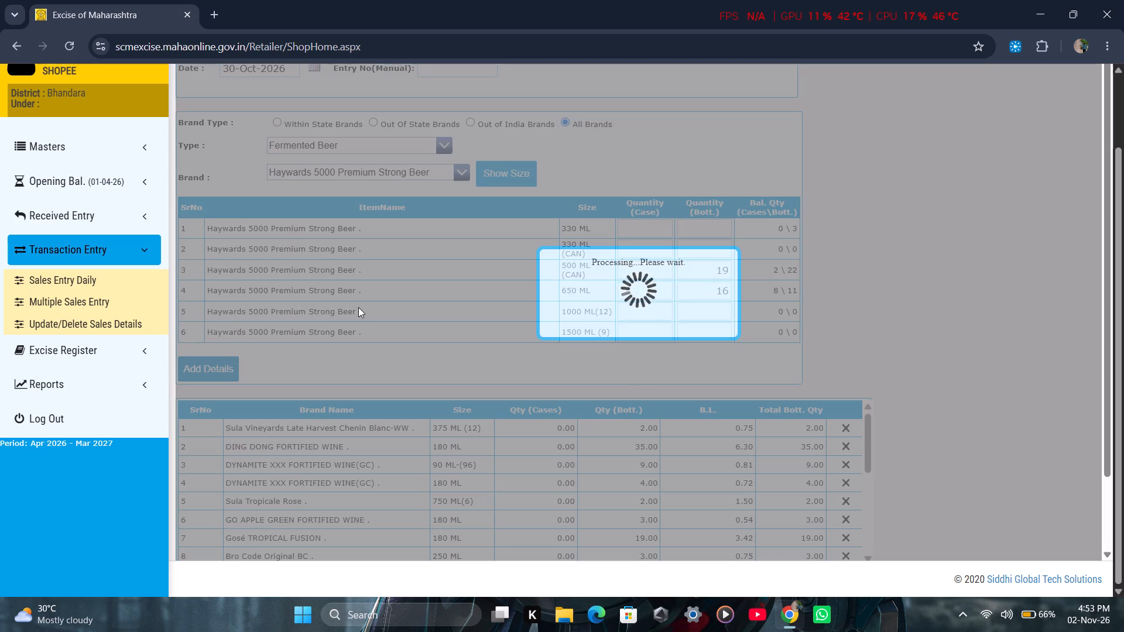
Add 4 bottles of KINGFISHER SMOOTH STRONG PREMIUM BEER 500 ML (CAN) to the sales entry.
scroll(358, 305, "down", 10)
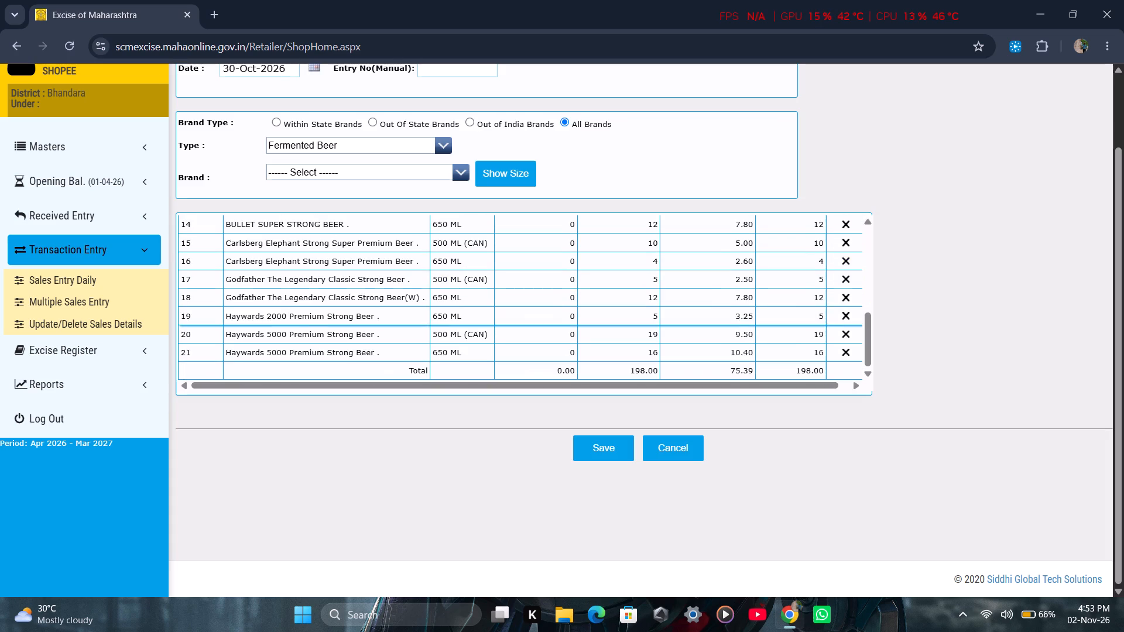
left_click(461, 176)
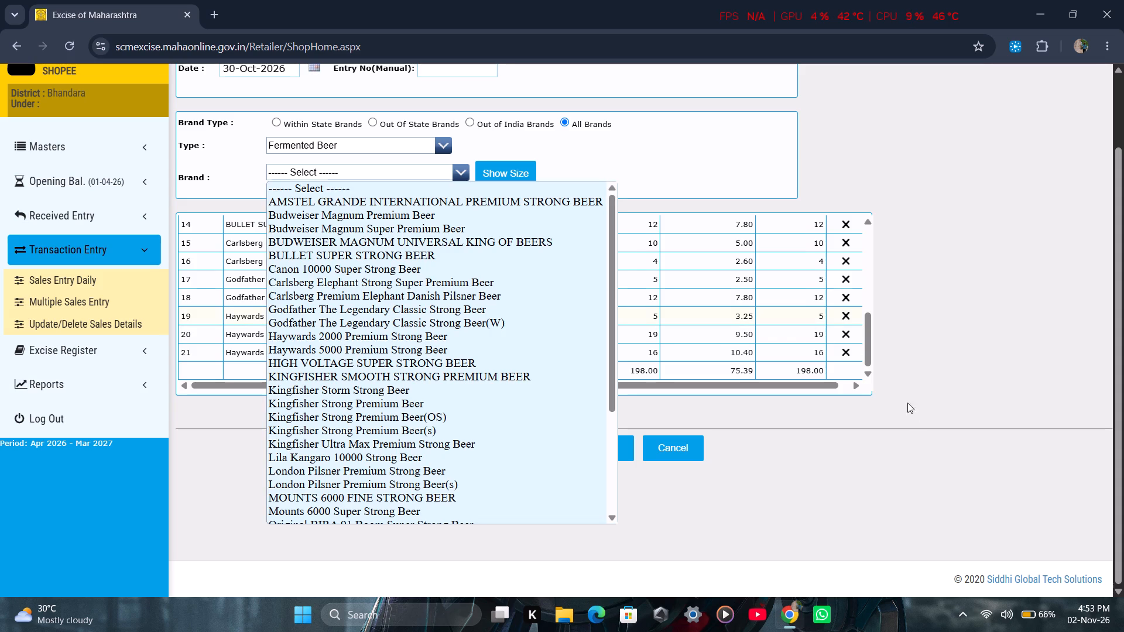
left_click(929, 463)
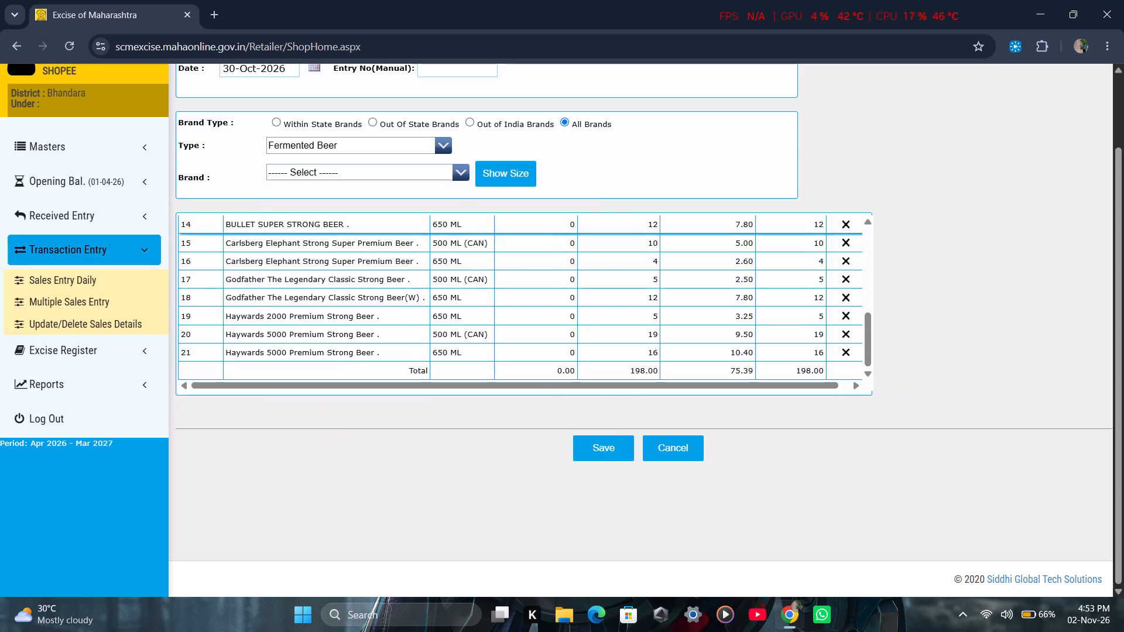
left_click(460, 168)
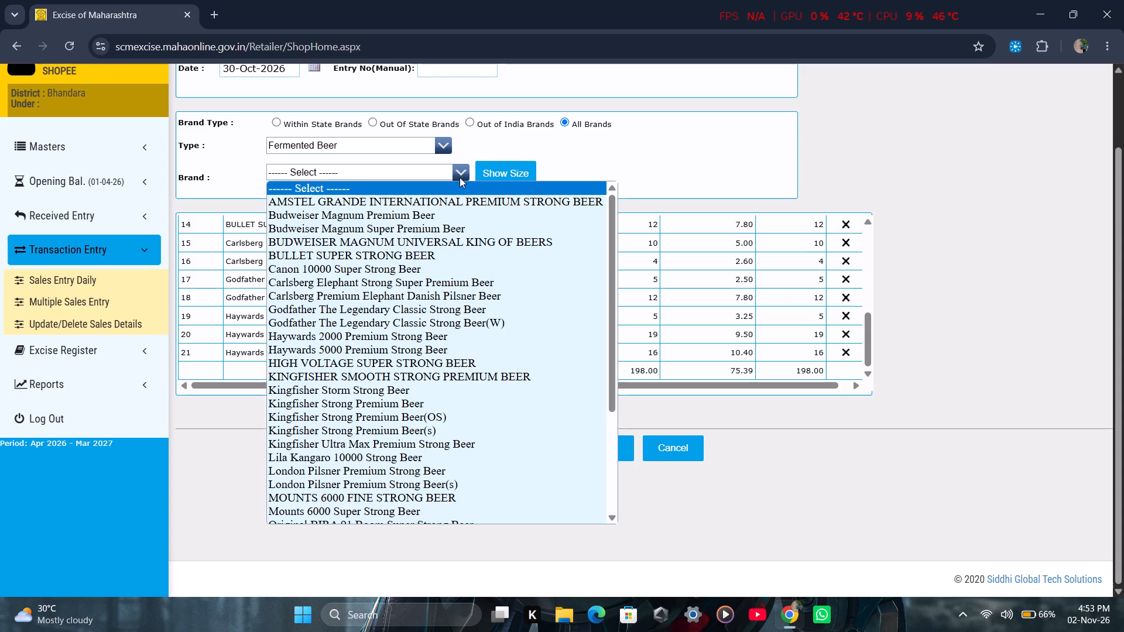
left_click(480, 382)
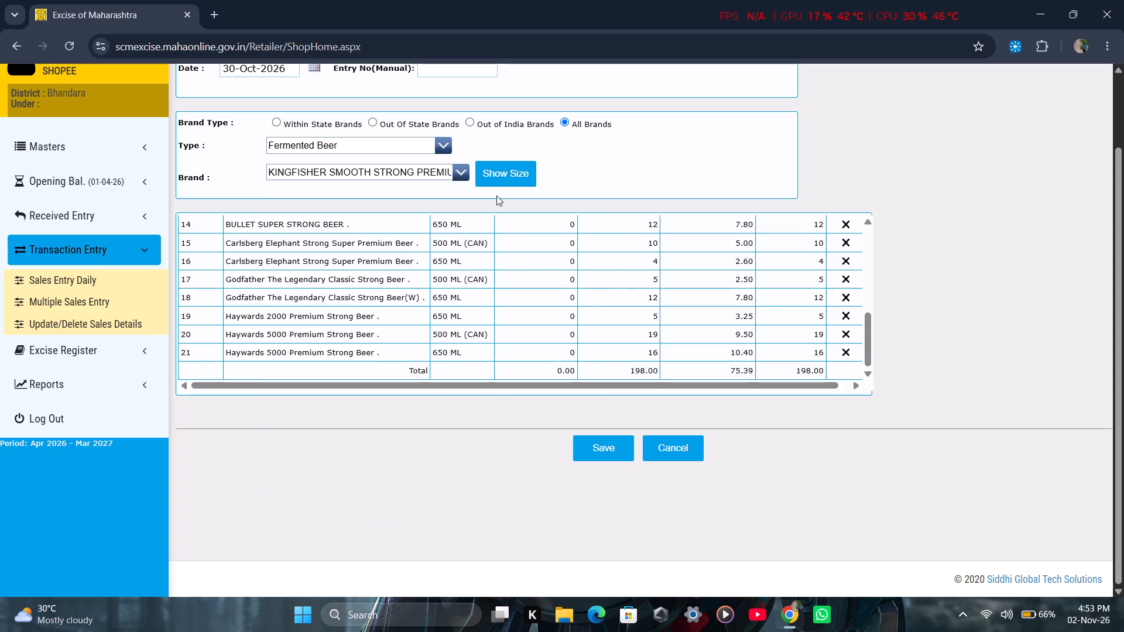
left_click(500, 178)
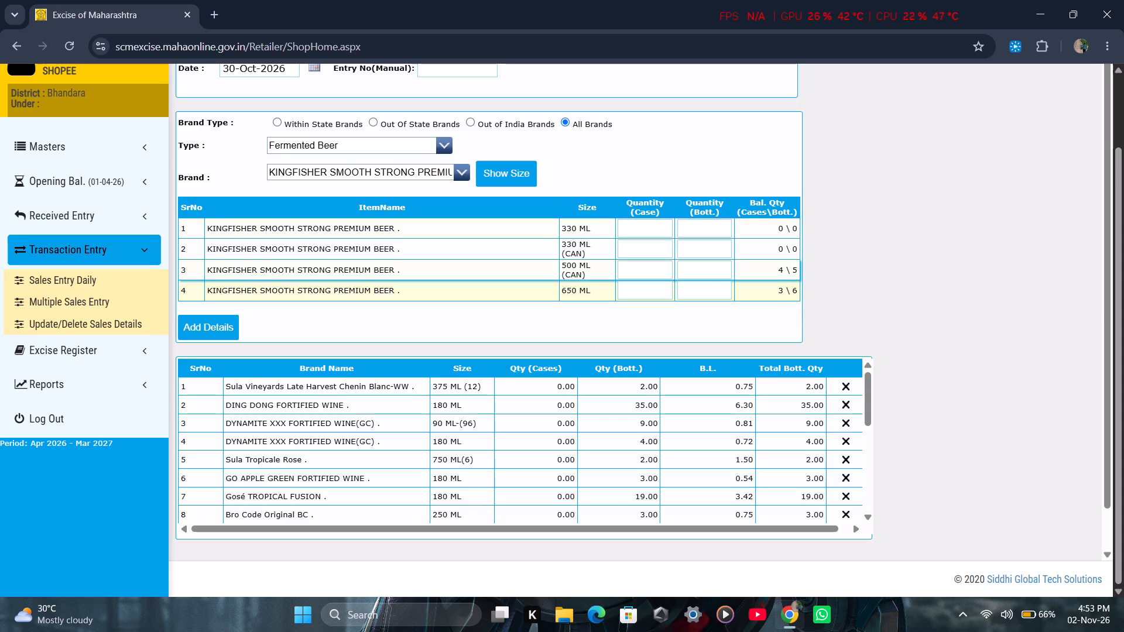
left_click(708, 273)
key("4")
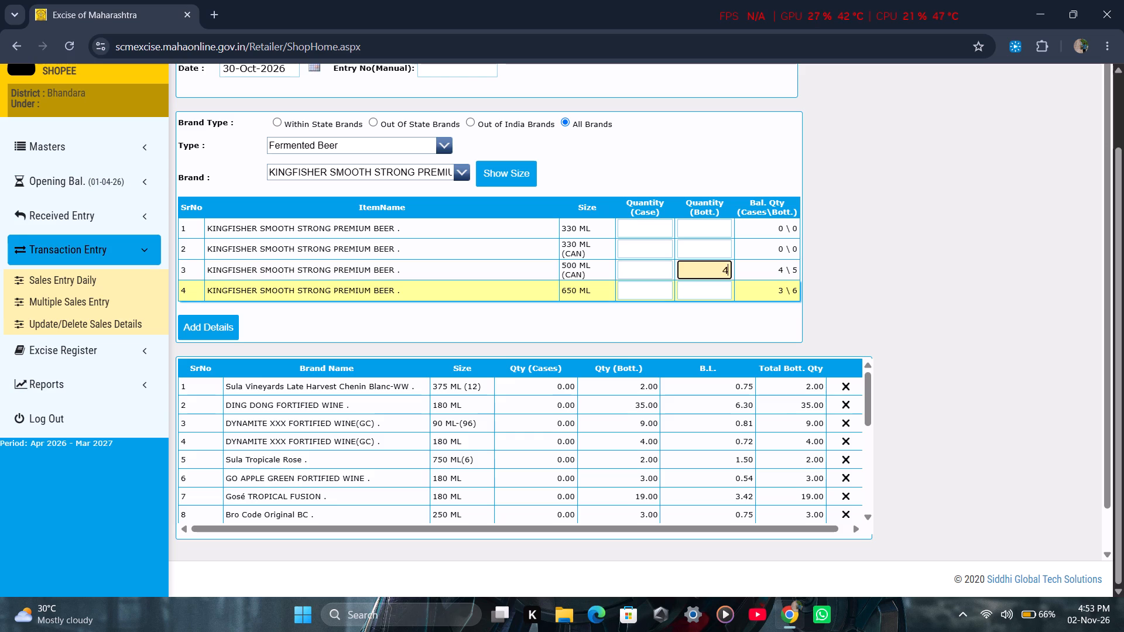
left_click(214, 326)
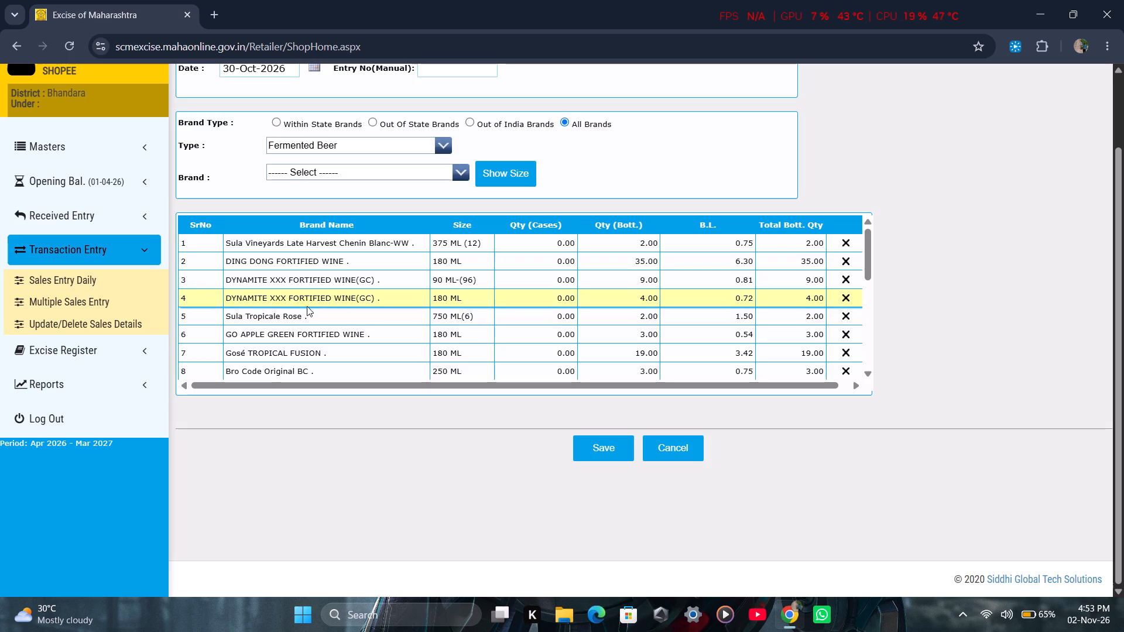
Add Kingfisher Ultra Max Premium Strong Beer to the sales entry with 4 bottles of 650 ML and 3 of 500 ML (CAN).
scroll(465, 310, "down", 10)
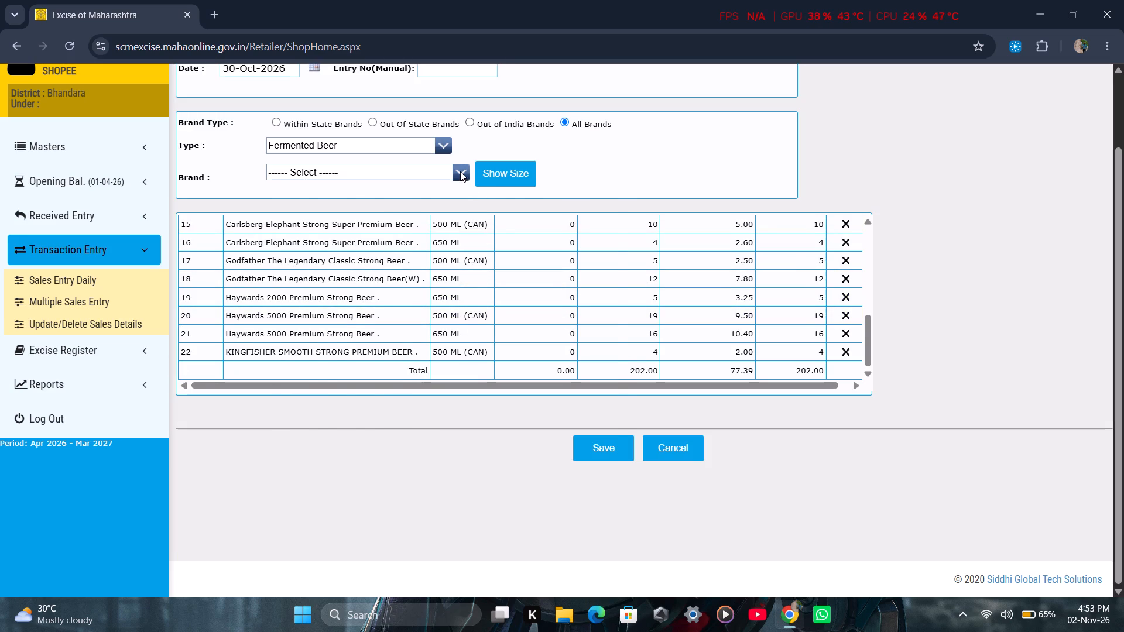
left_click(460, 171)
left_click(482, 443)
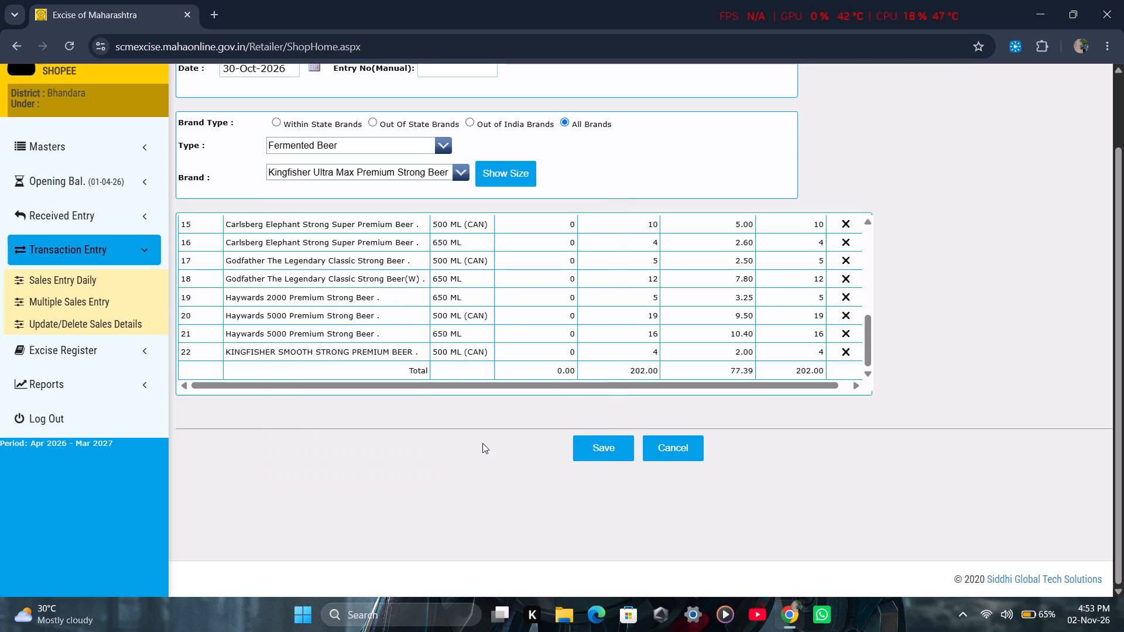
left_click(503, 174)
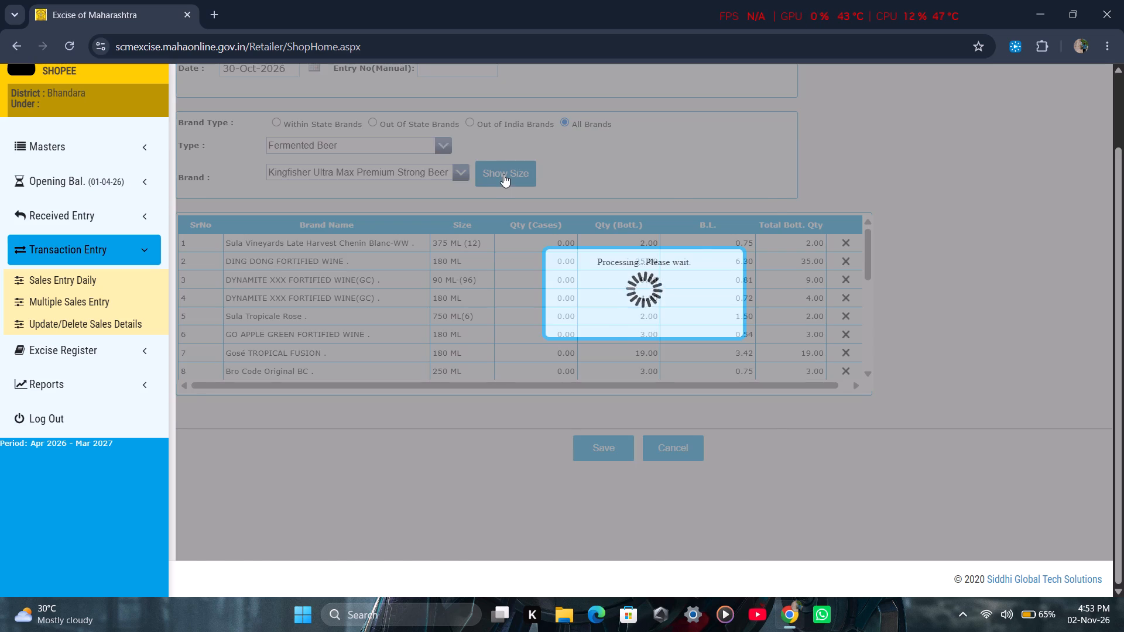
left_click(687, 296)
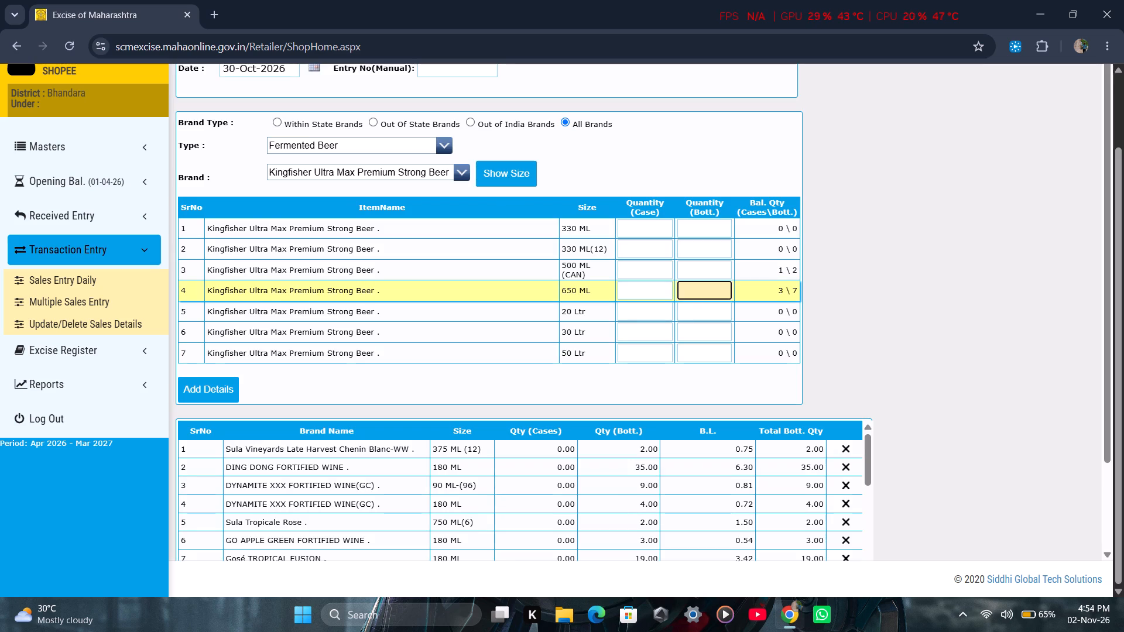
key("4")
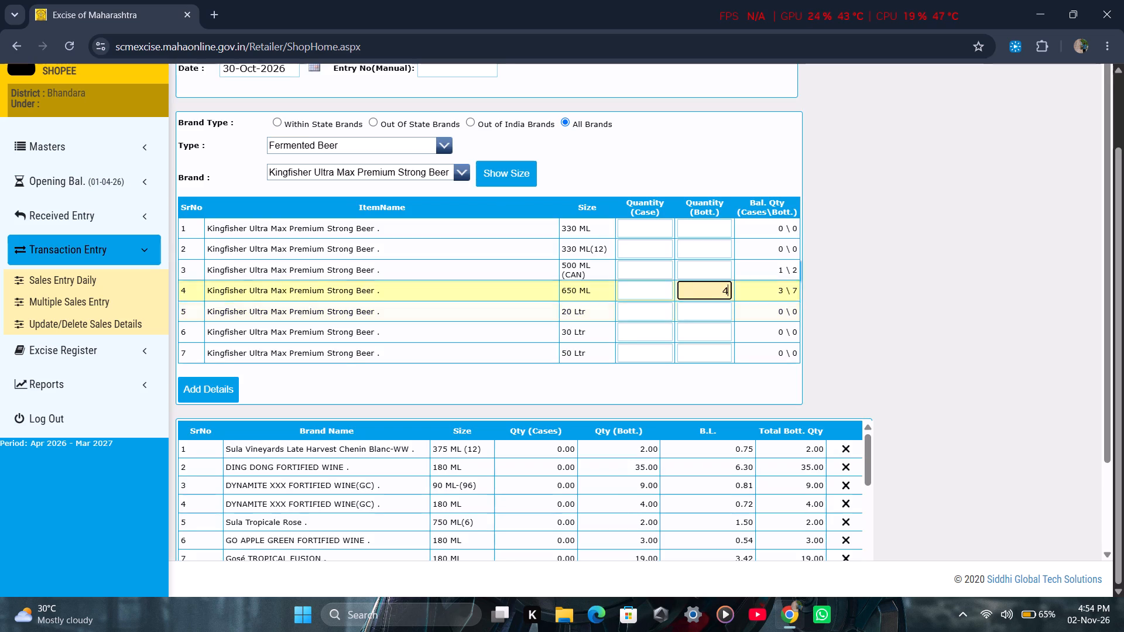
left_click(688, 274)
key("3")
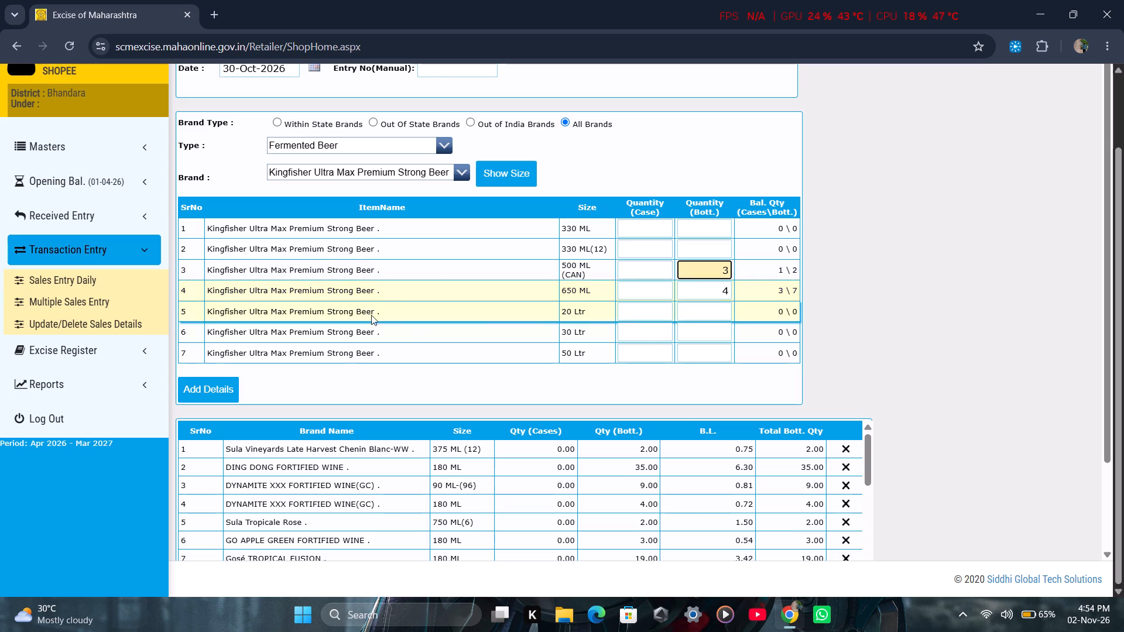
left_click(202, 386)
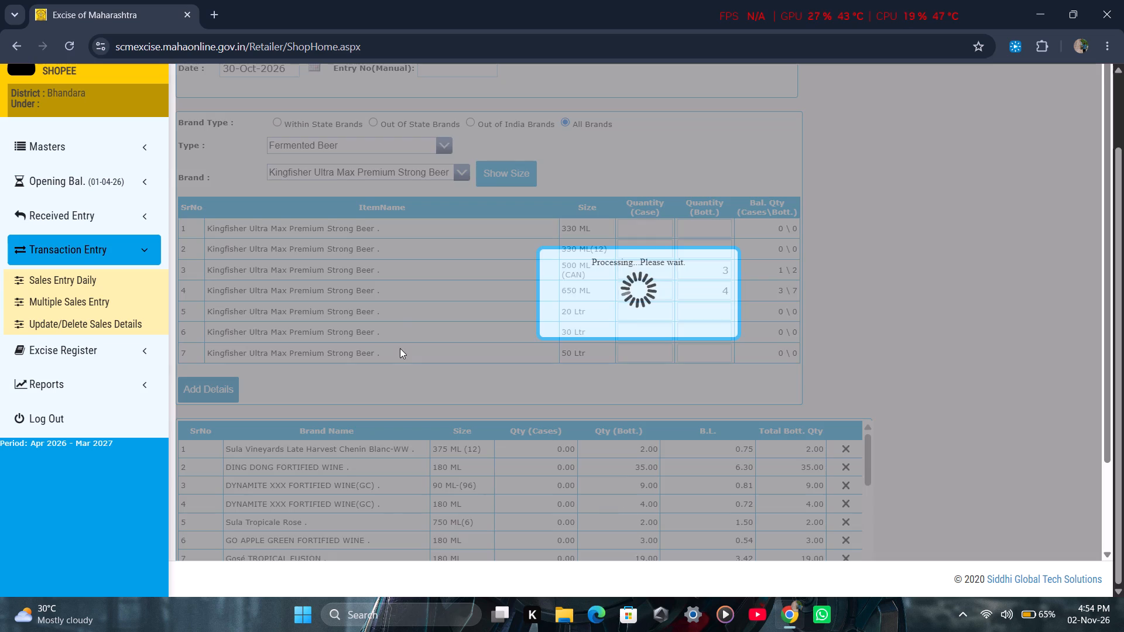
Add Kingfisher Strong Premium Beer to the sales entry with 13 bottles of 650 ML and 4 of 330 ML.
scroll(527, 311, "down", 10)
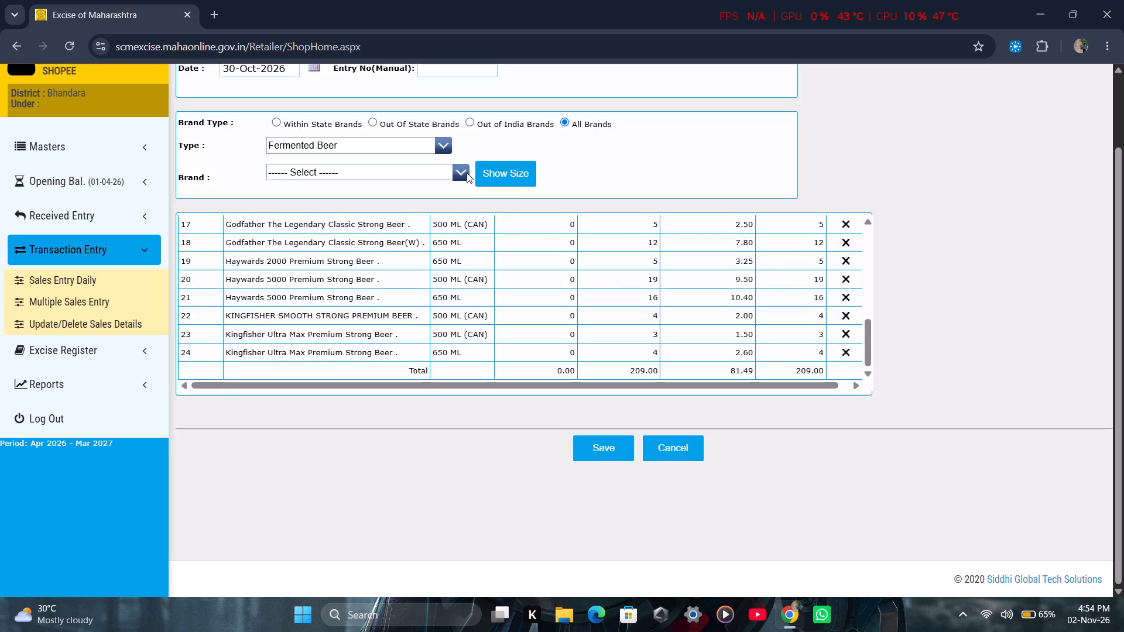
left_click(467, 171)
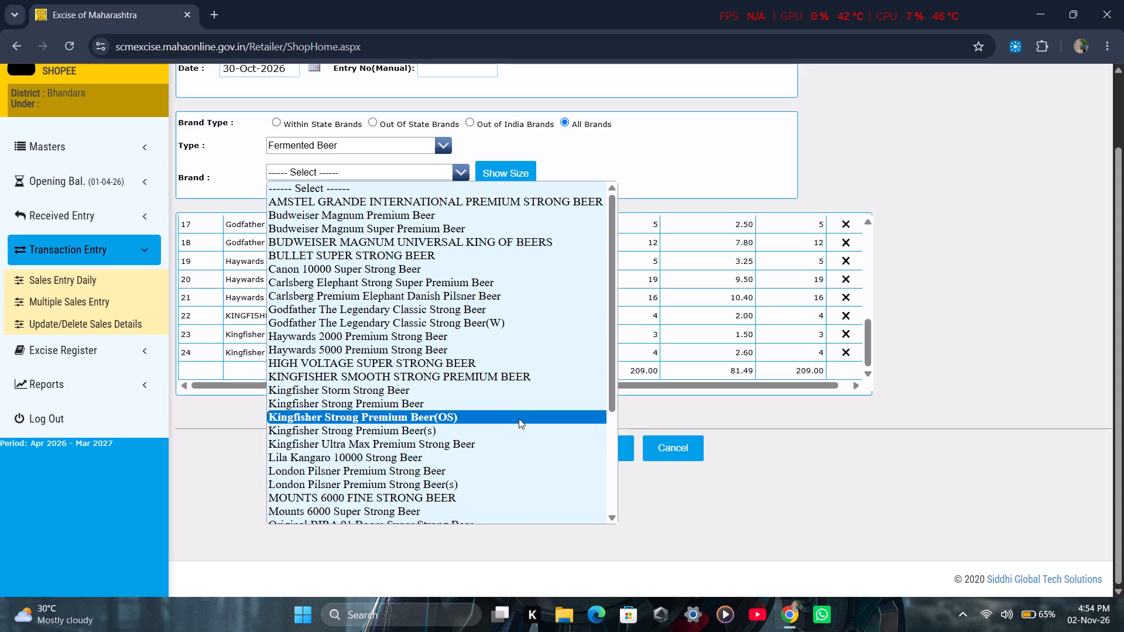
left_click(521, 407)
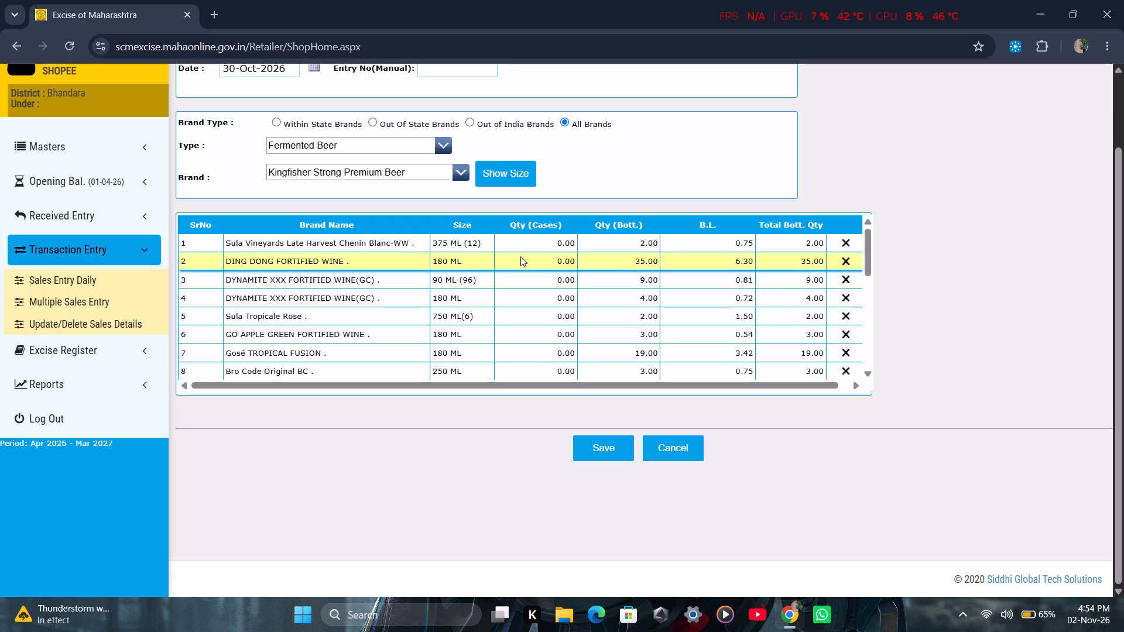
left_click(520, 167)
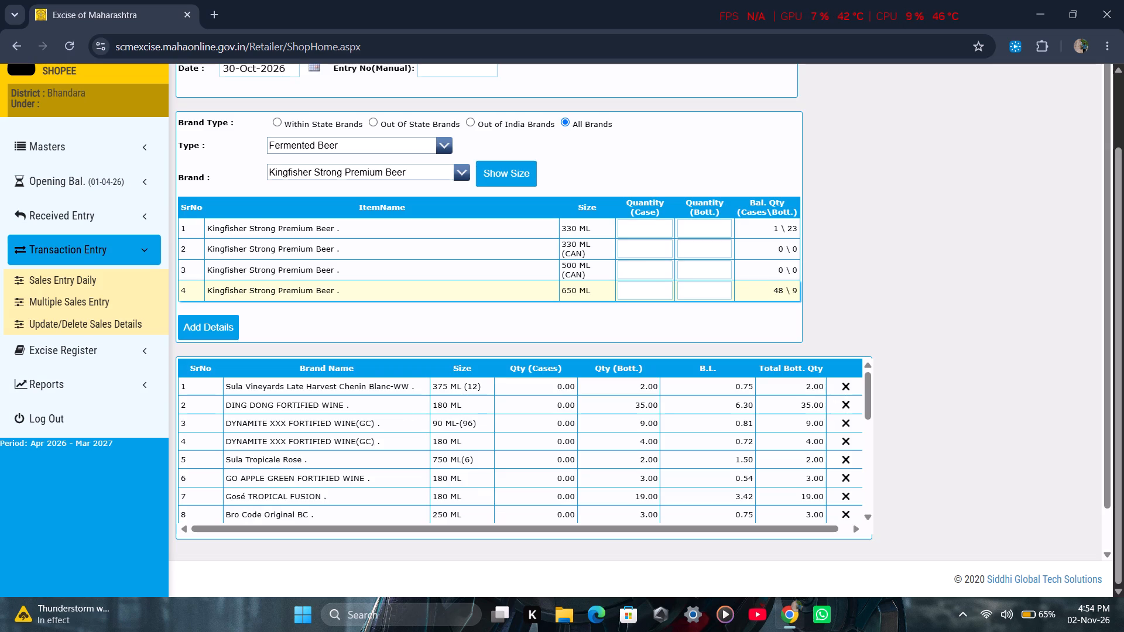
left_click(721, 288)
type("13")
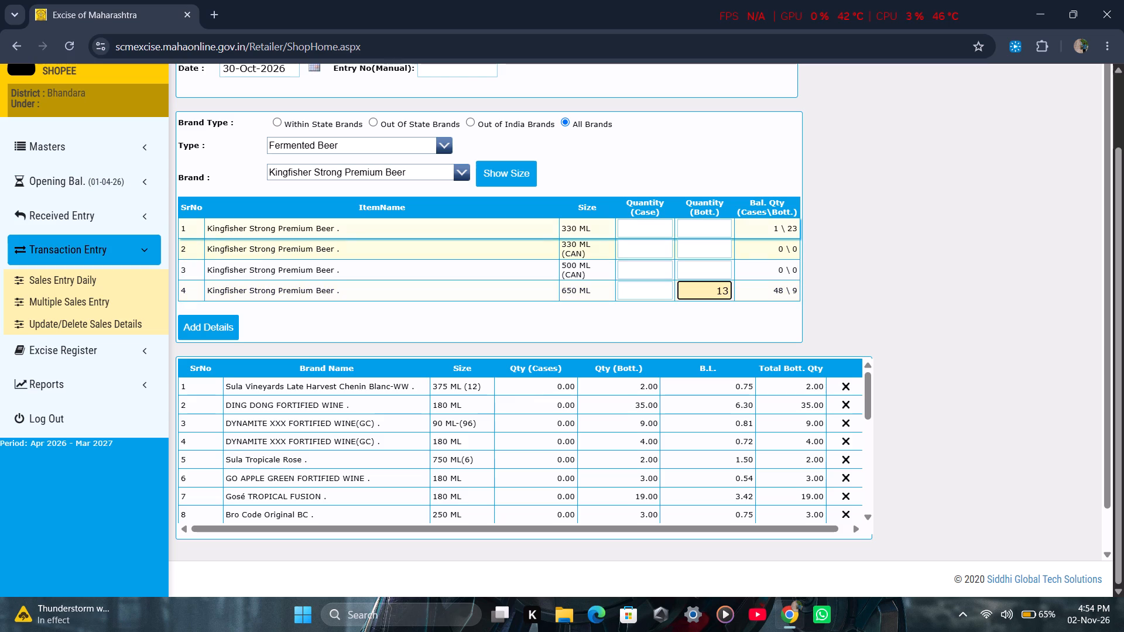
left_click(710, 223)
key("4")
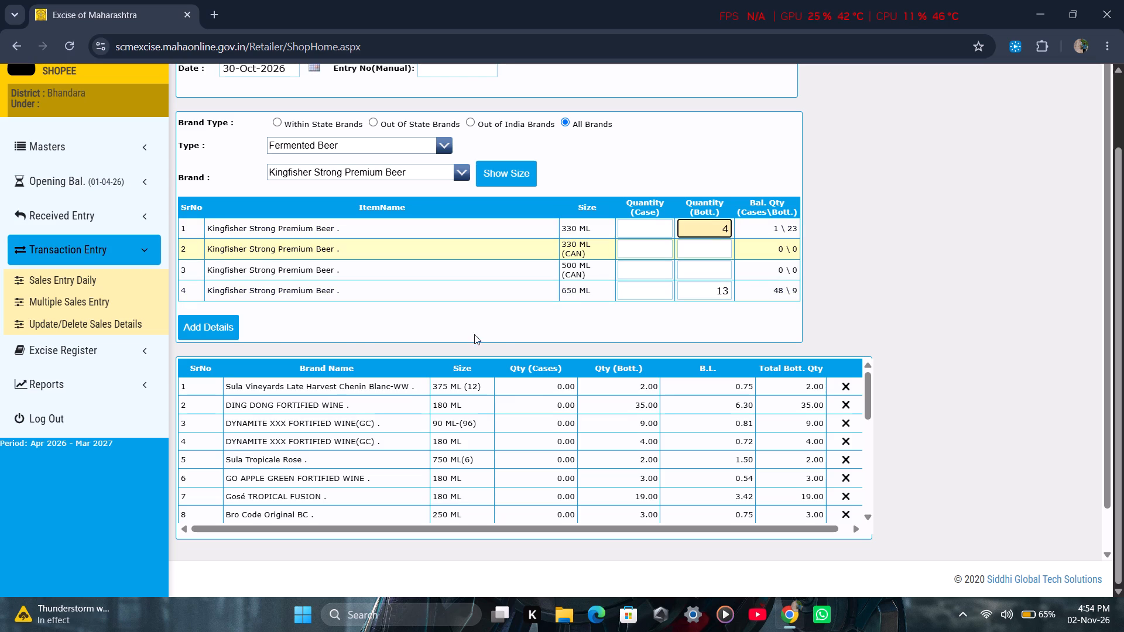
left_click(235, 325)
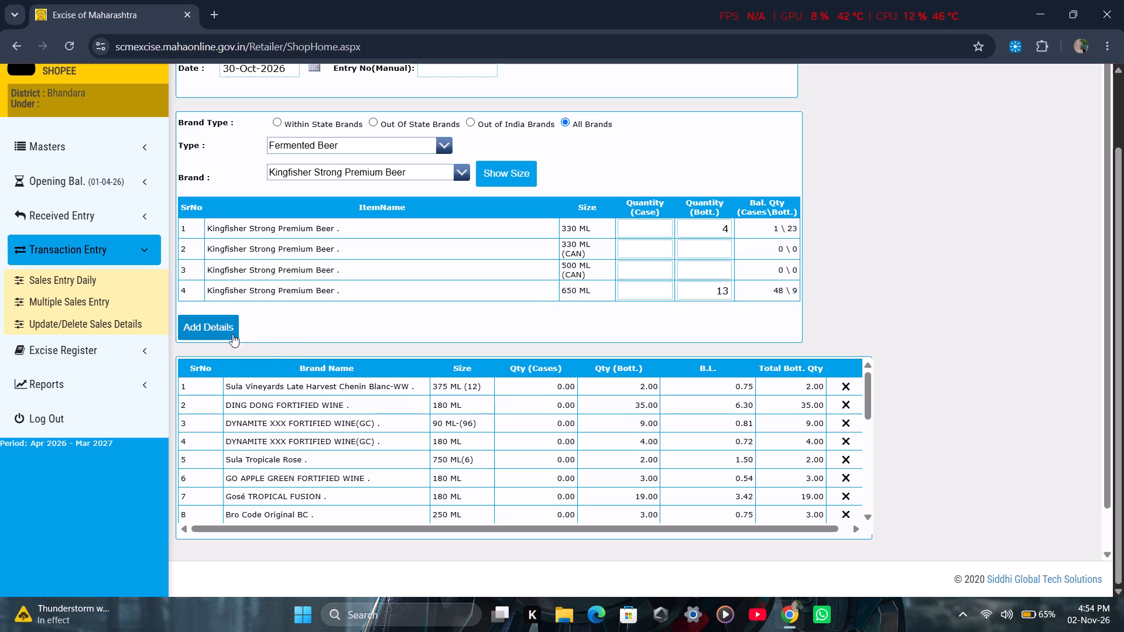
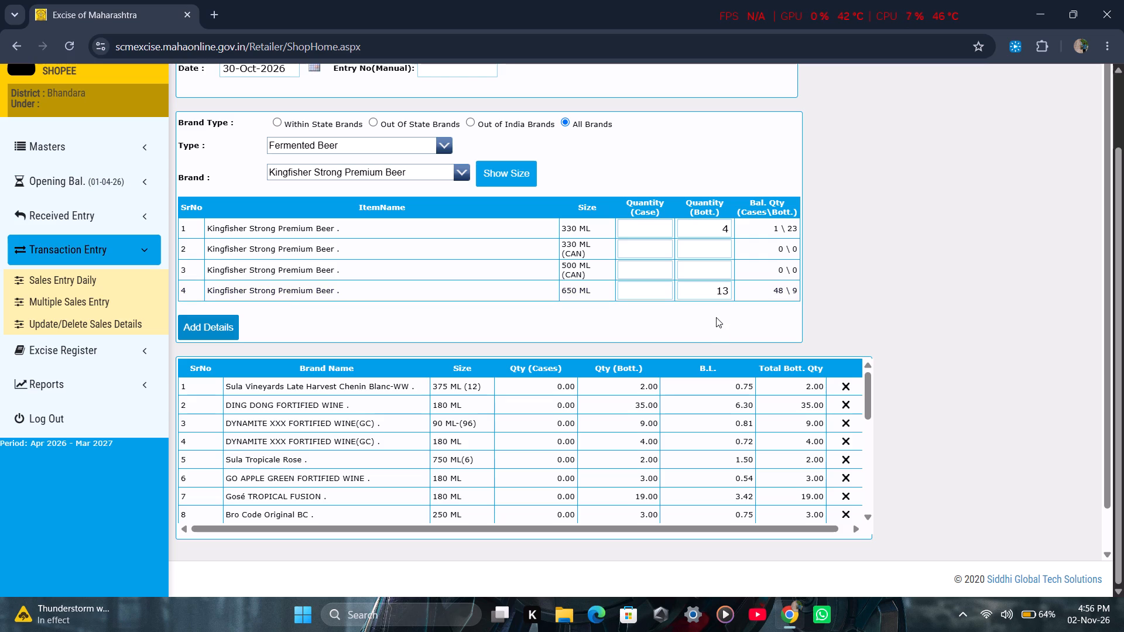
Add the entered Kingfisher Strong Premium Beer quantities, 4 bottles of 330 ML and 13 of 650 ML, to the sales list.
left_click(221, 322)
Delete the duplicate Kingfisher Strong Premium Beer 650 ML and 330 ML rows at the end of the sales list.
scroll(481, 331, "down", 8)
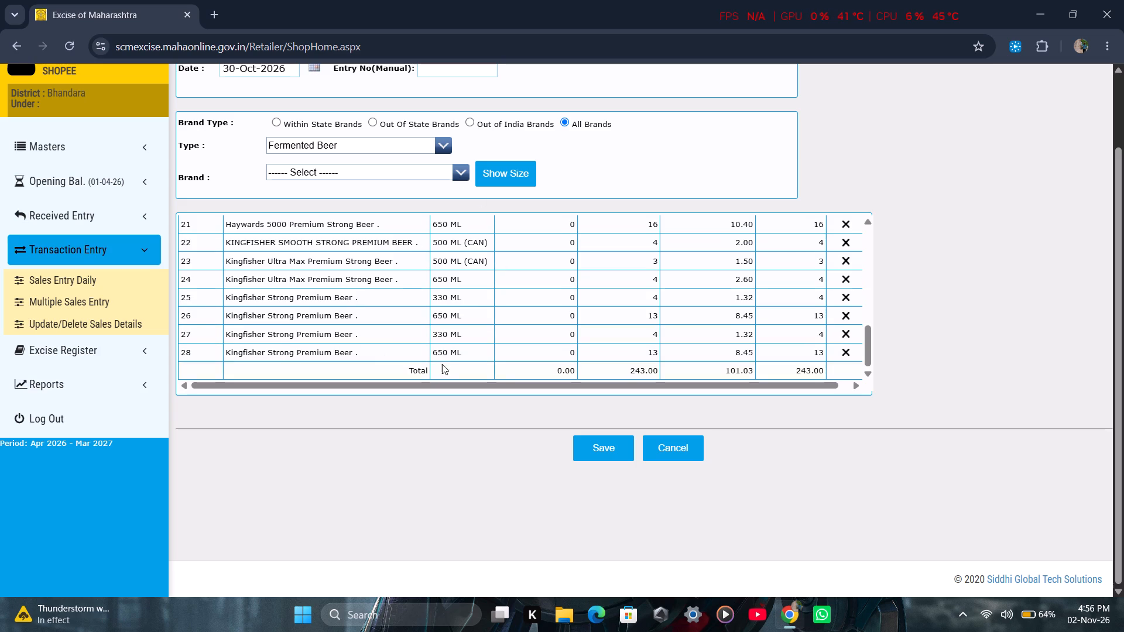
left_click(846, 350)
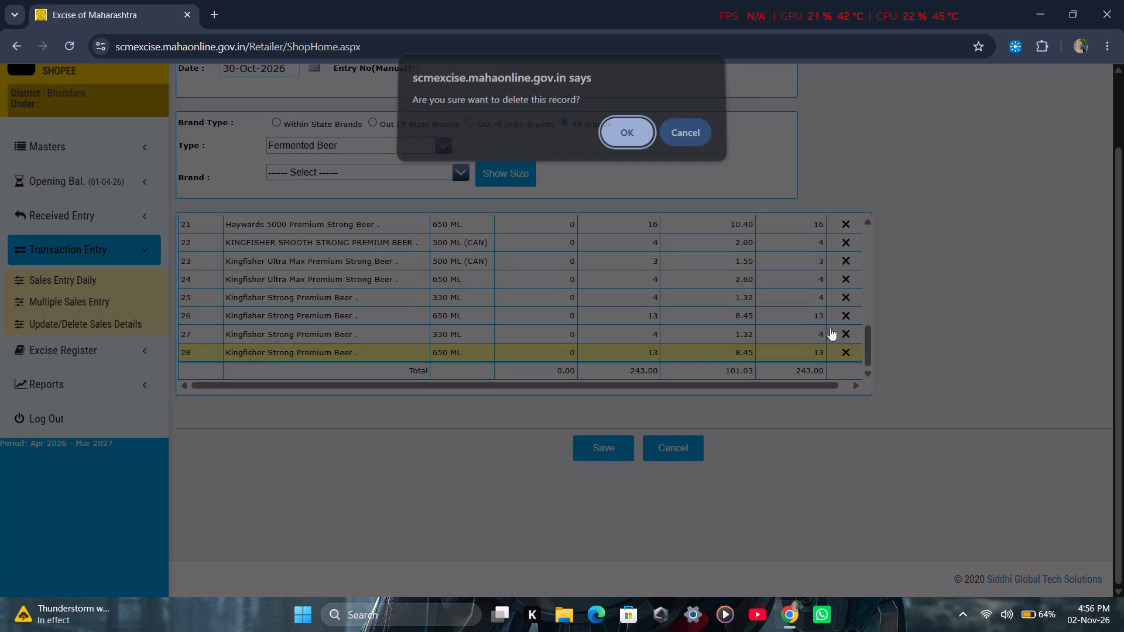
left_click(629, 136)
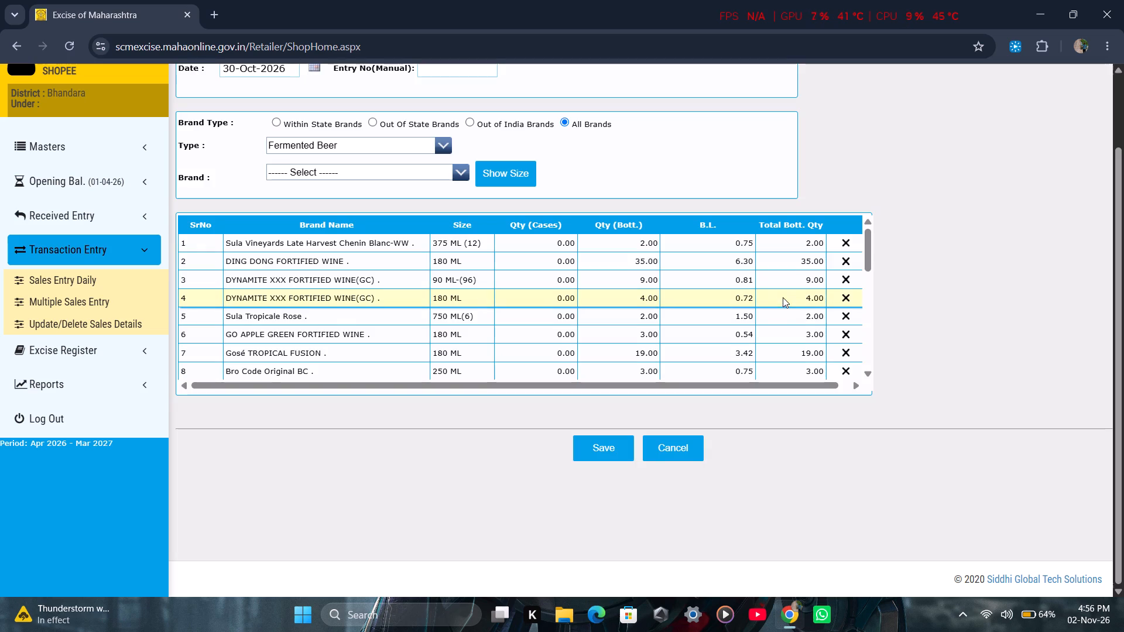
scroll(766, 296, "down", 9)
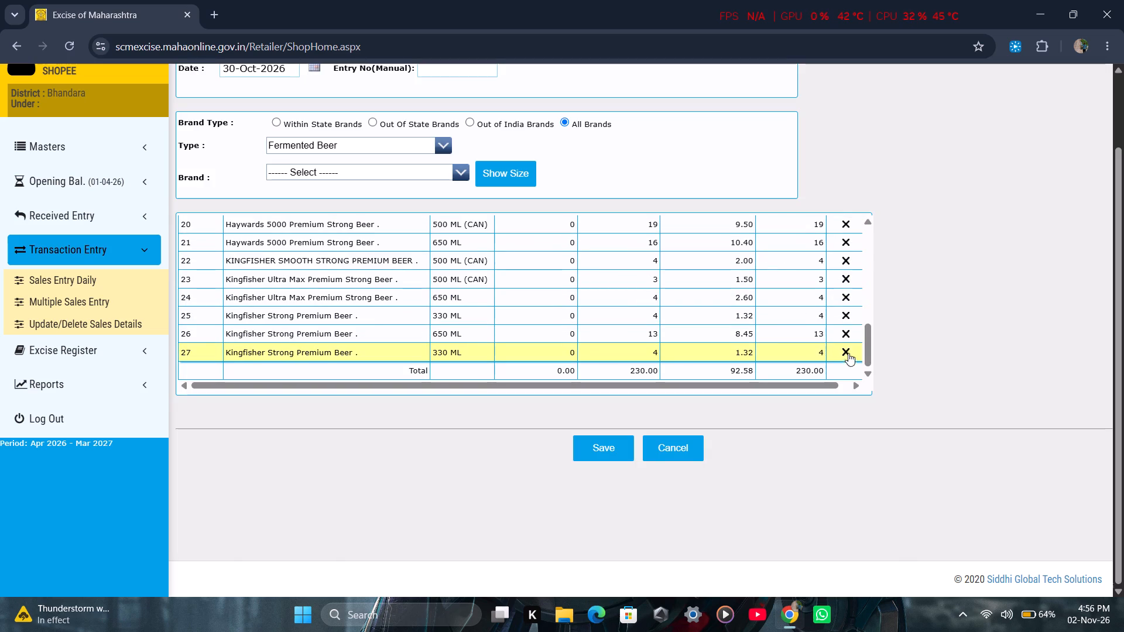
left_click(846, 353)
left_click(641, 137)
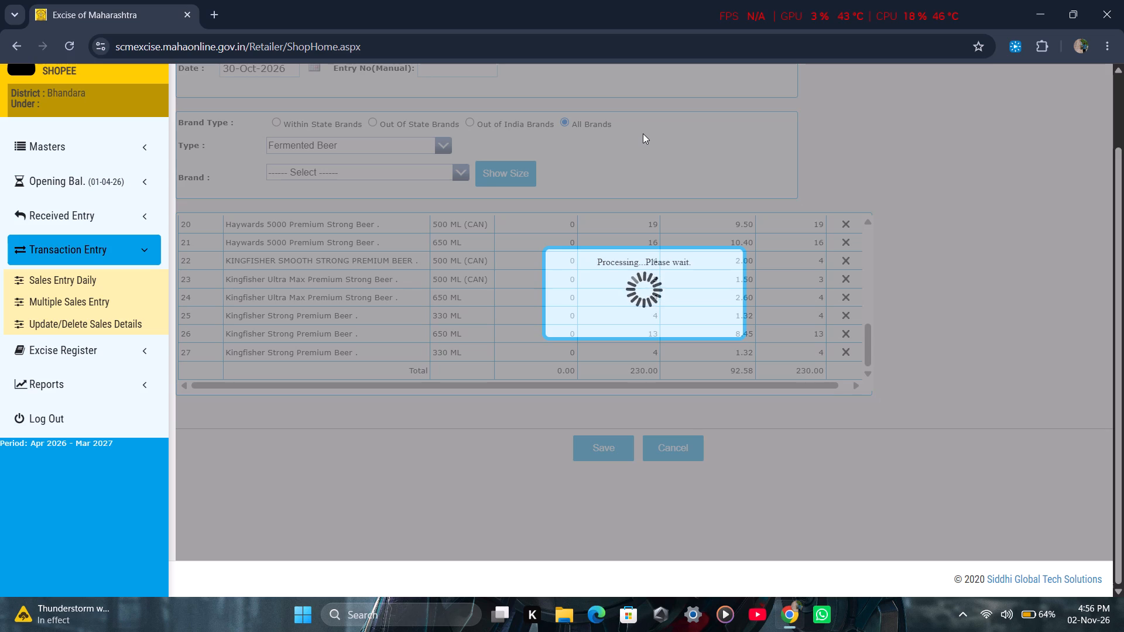
scroll(659, 231, "down", 8)
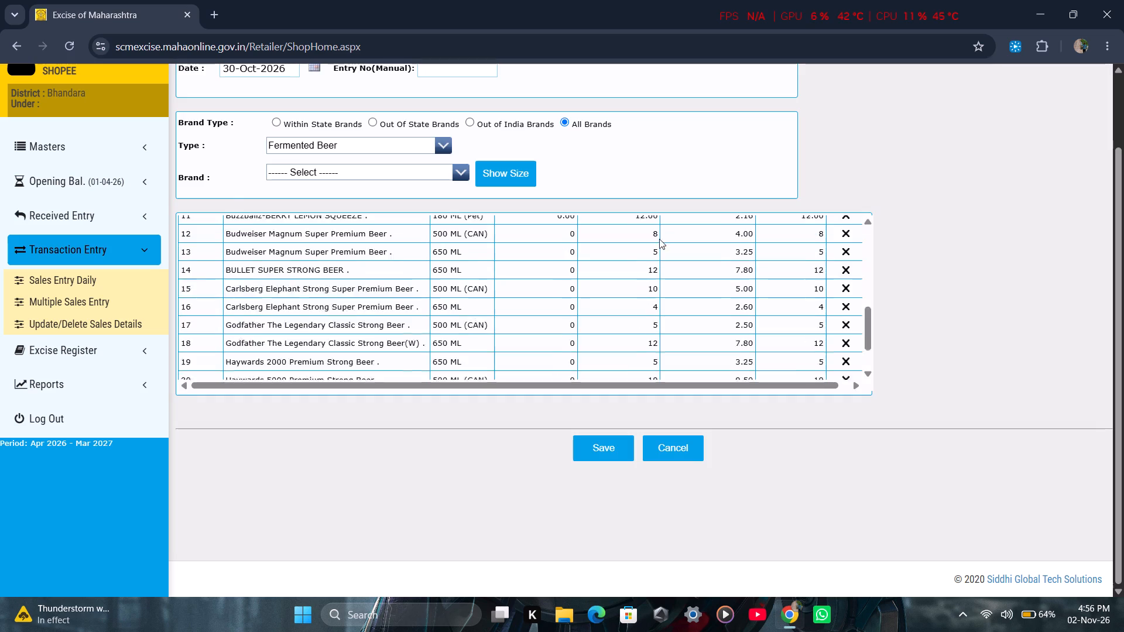
Add 17 bottles of Kingfisher Strong Premium Beer(OS) 500 ML (CAN) to the sales entry.
left_click(465, 171)
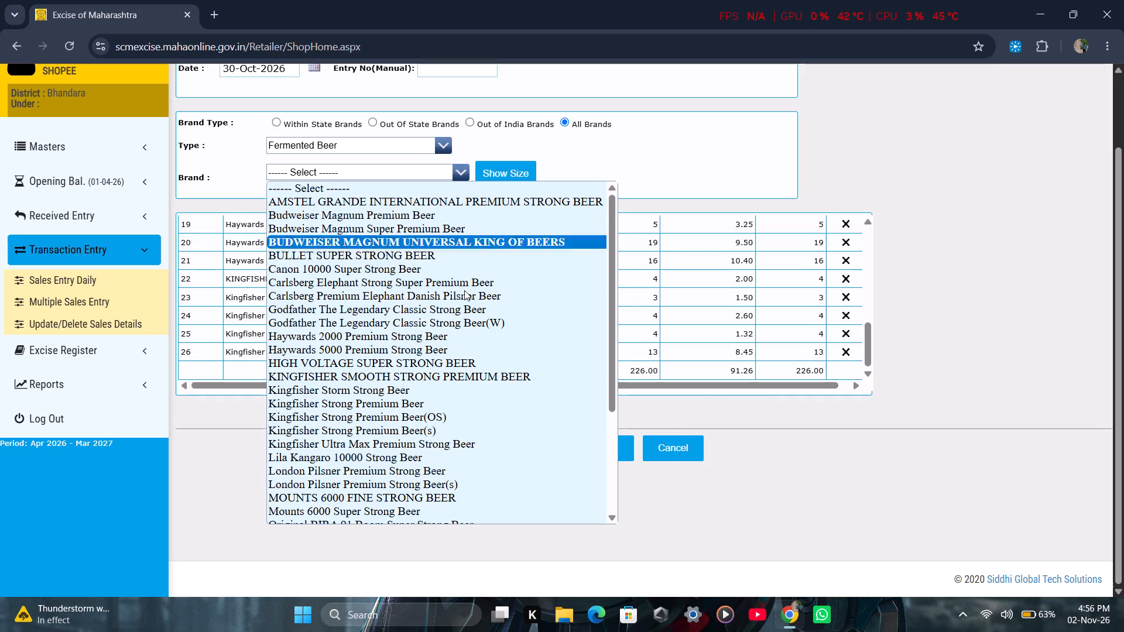
scroll(458, 426, "down", 7)
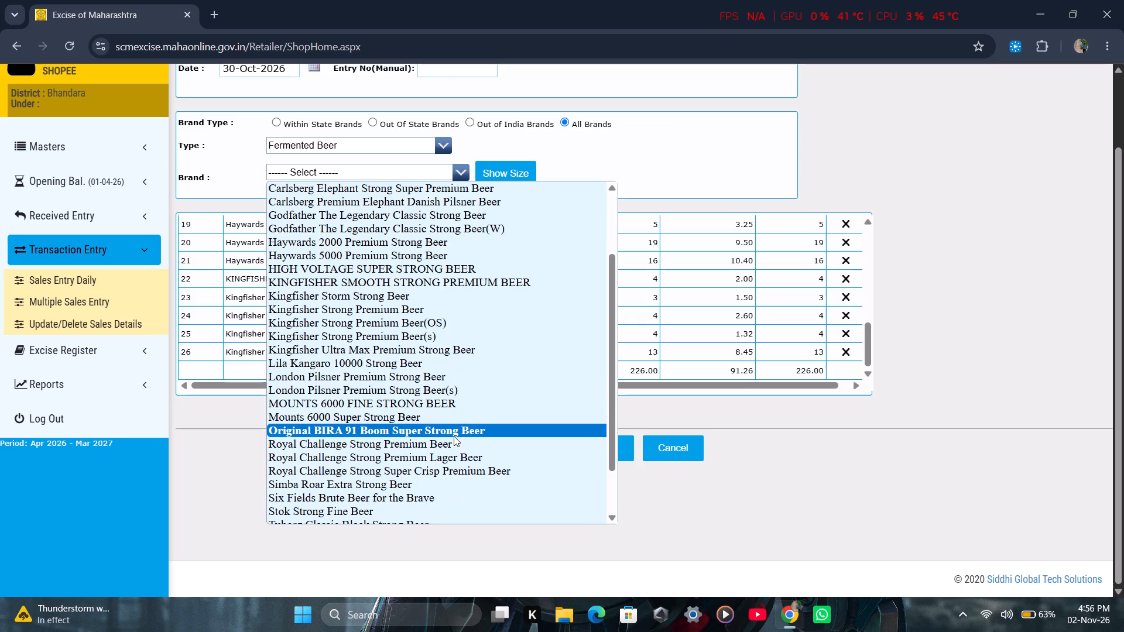
scroll(468, 419, "down", 7)
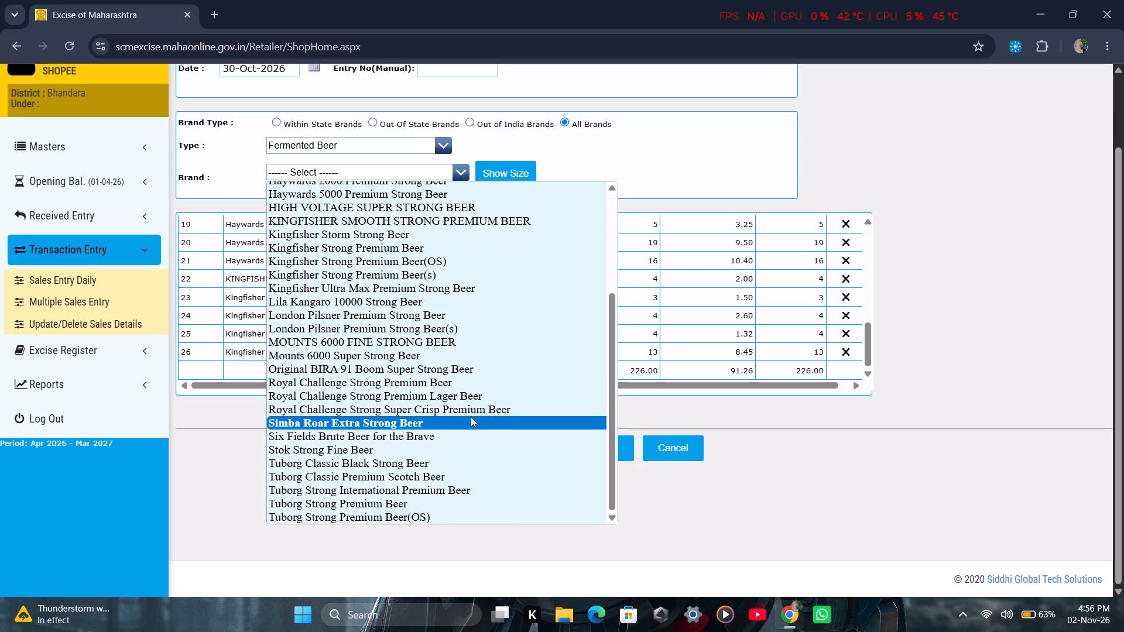
scroll(482, 475, "down", 3)
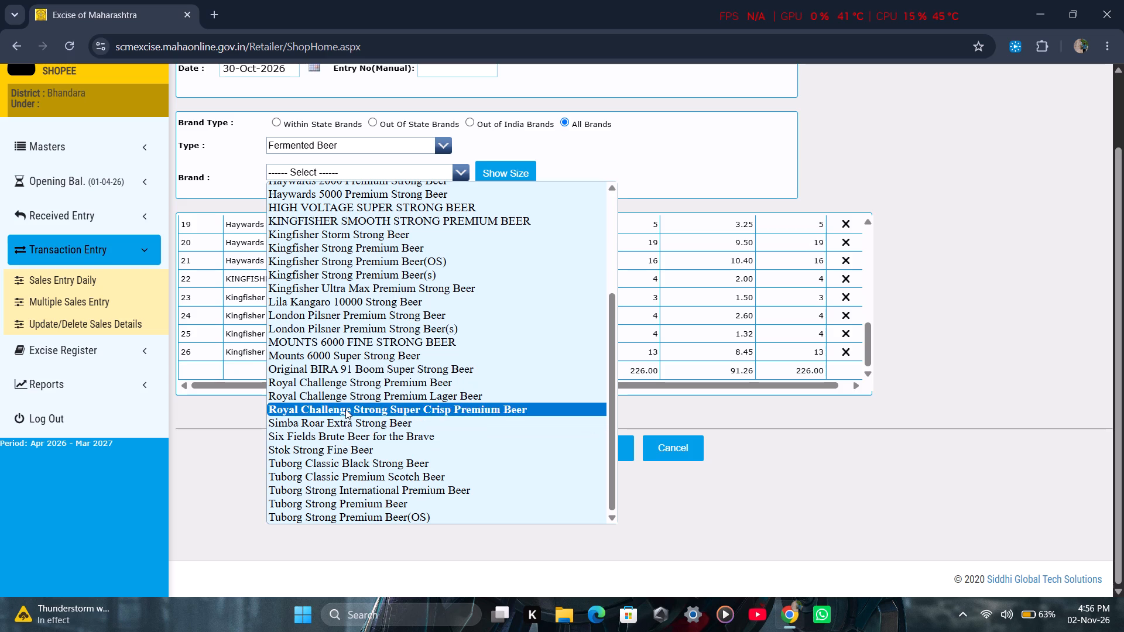
scroll(344, 386, "up", 1)
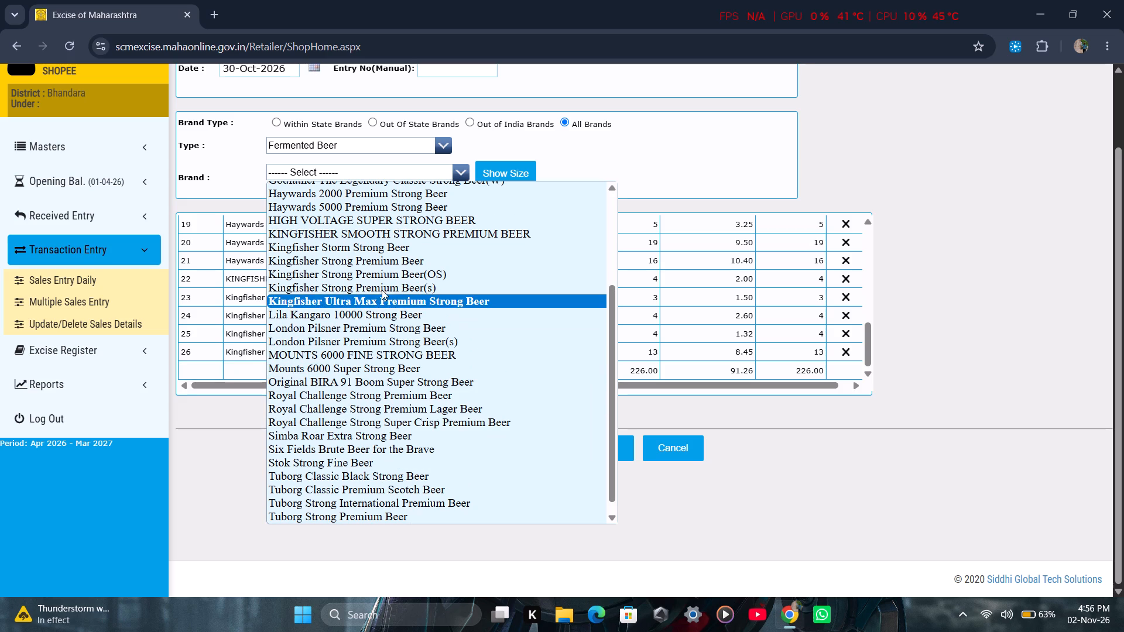
left_click(387, 273)
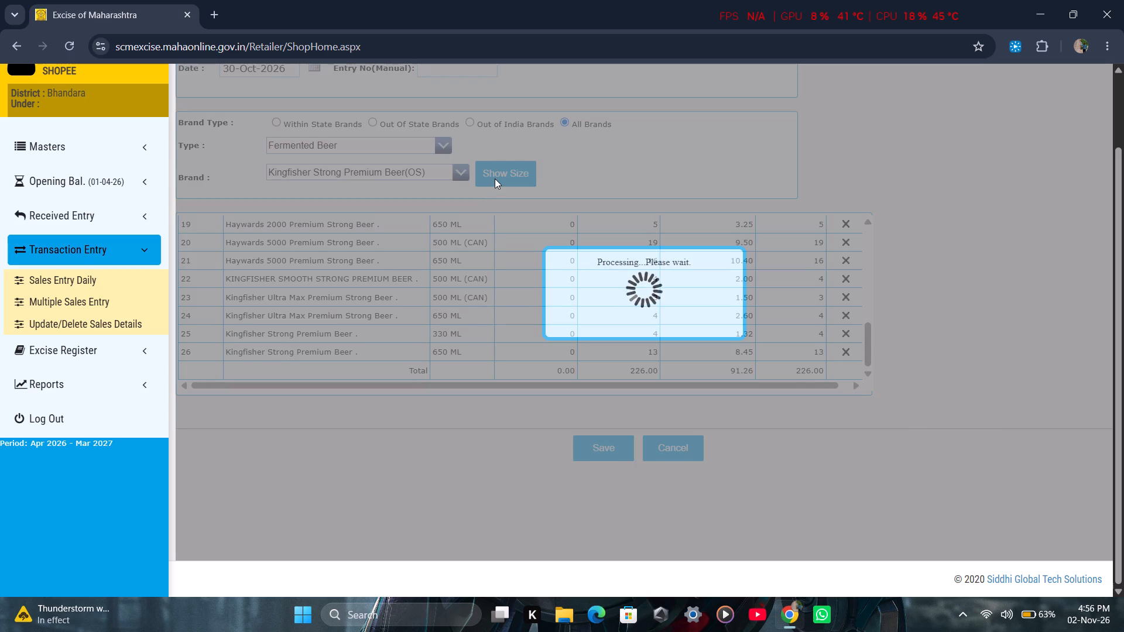
left_click(495, 178)
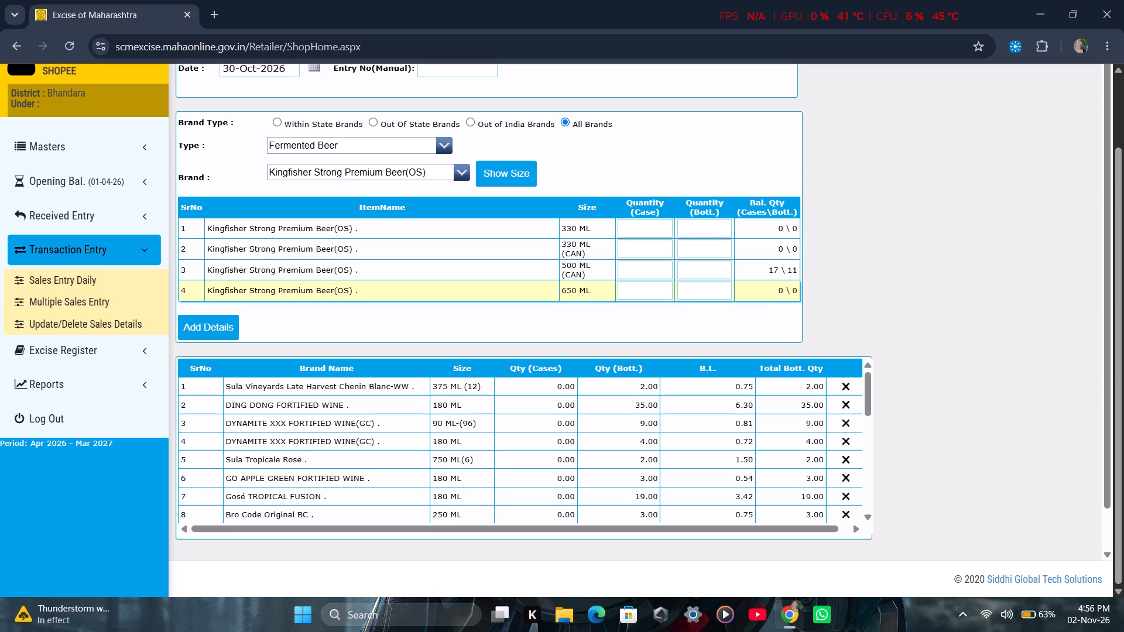
left_click(695, 270)
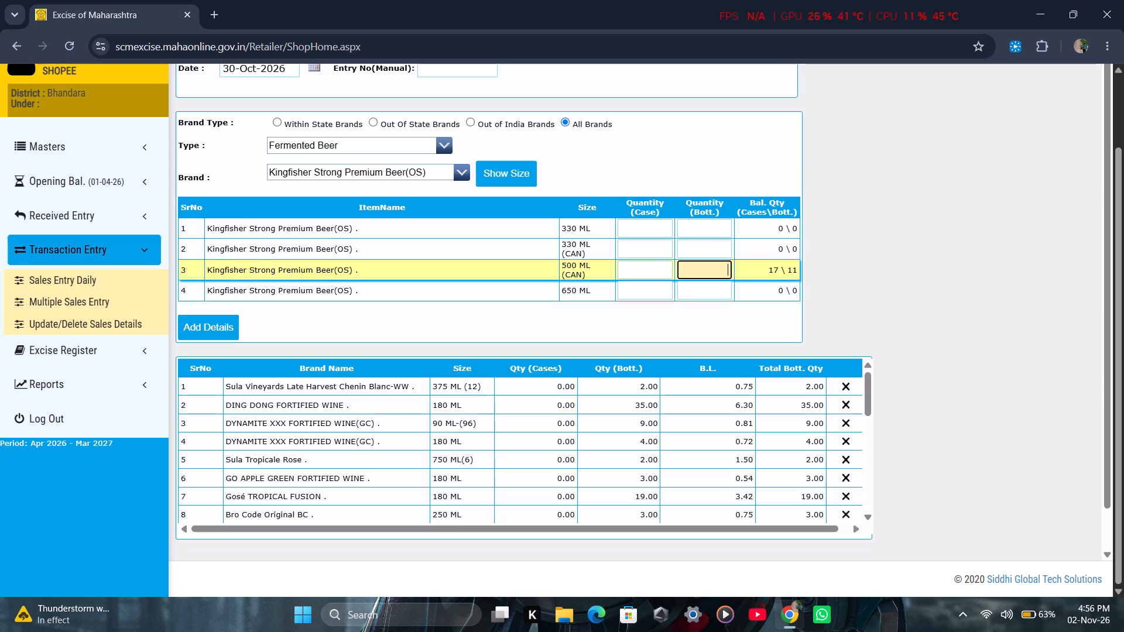
type("17")
left_click(217, 324)
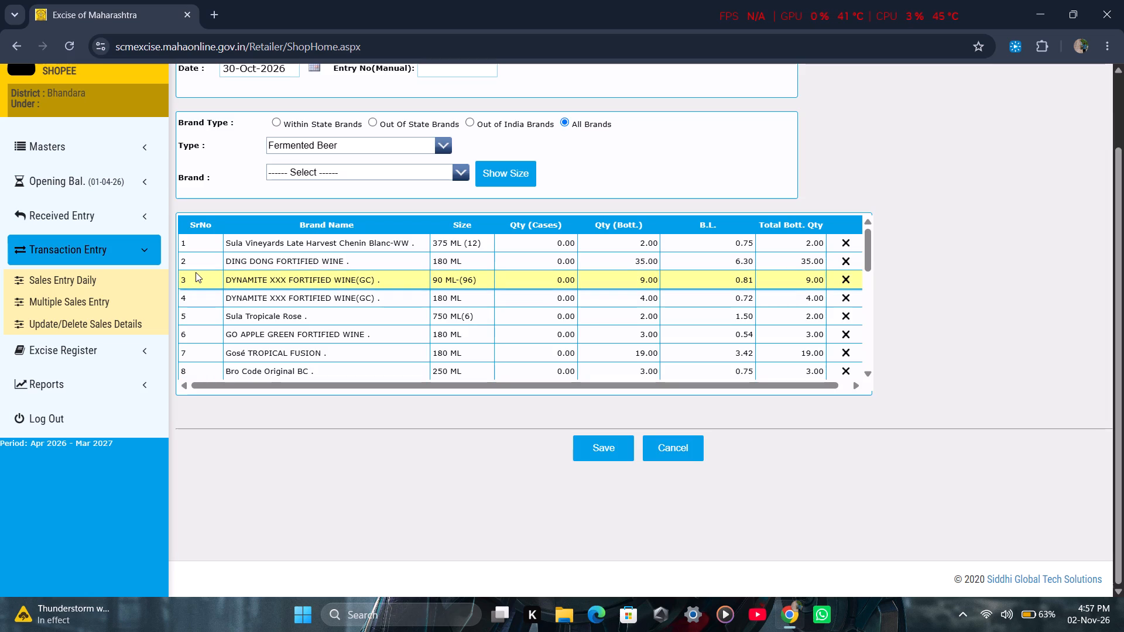
scroll(417, 342, "down", 9)
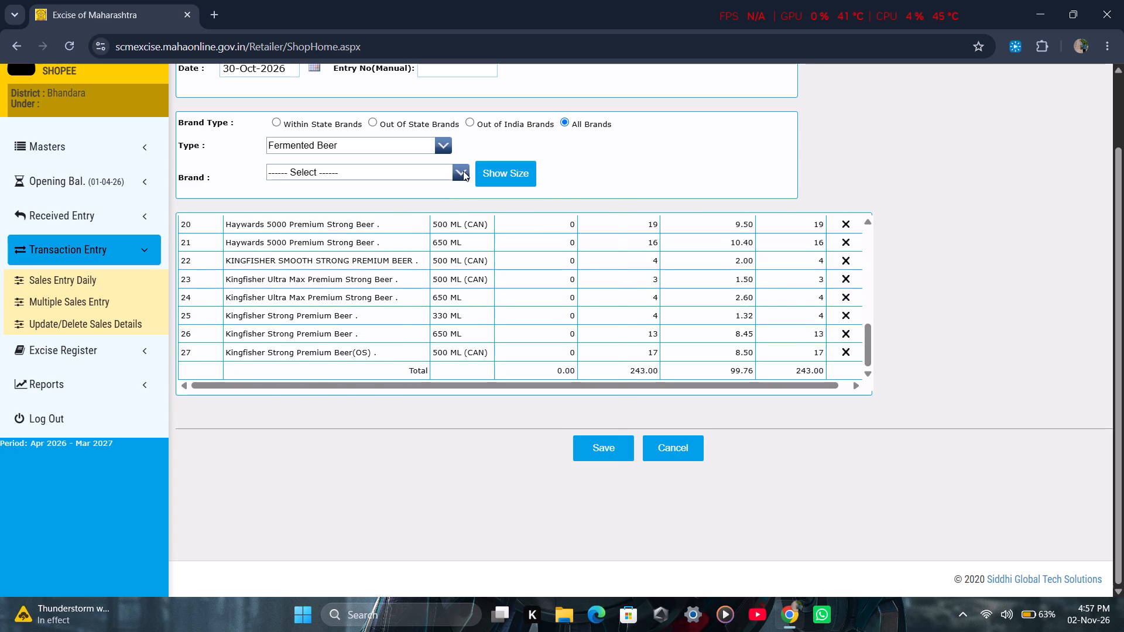
Add 2 bottles of Royal Challenge Strong Premium Beer 650 ML to the sales entry.
left_click(463, 171)
scroll(443, 334, "down", 16)
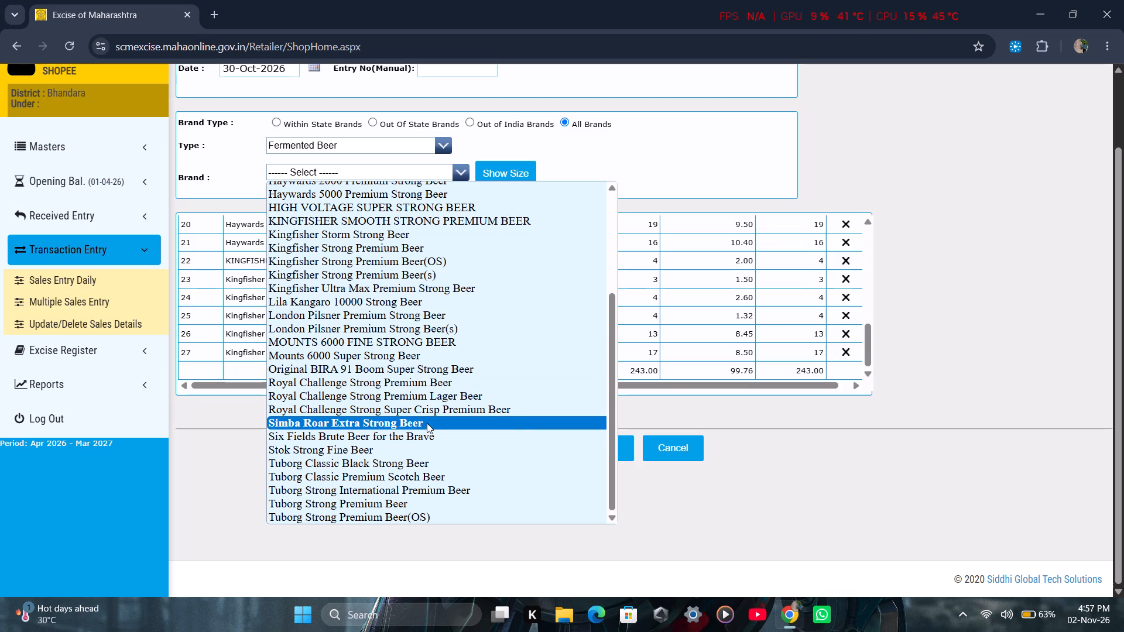
left_click(433, 388)
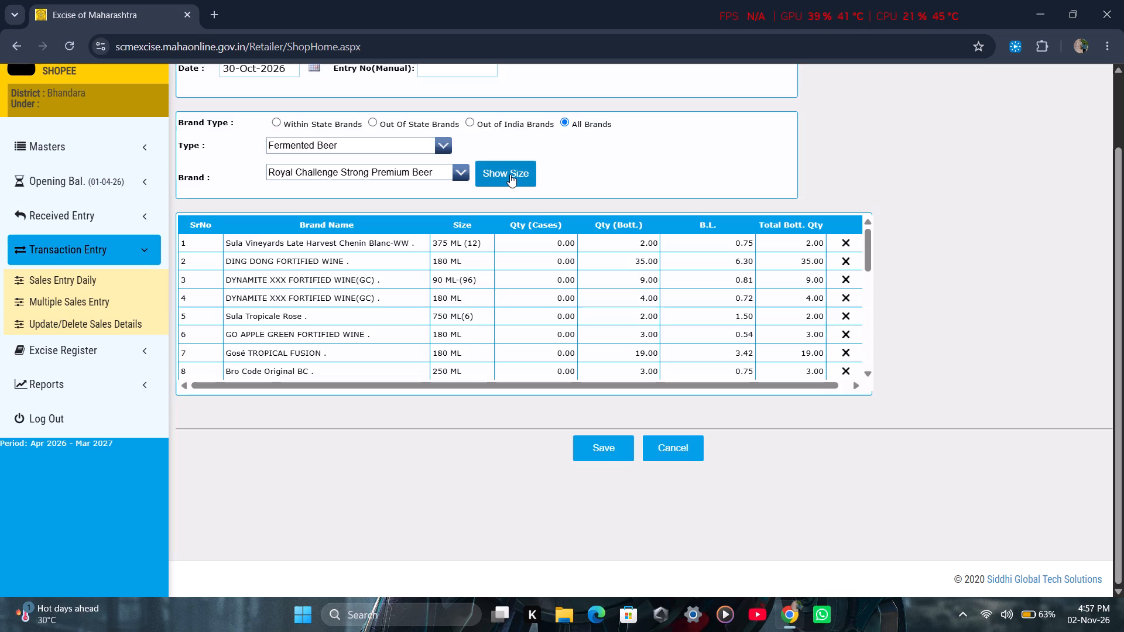
left_click(511, 172)
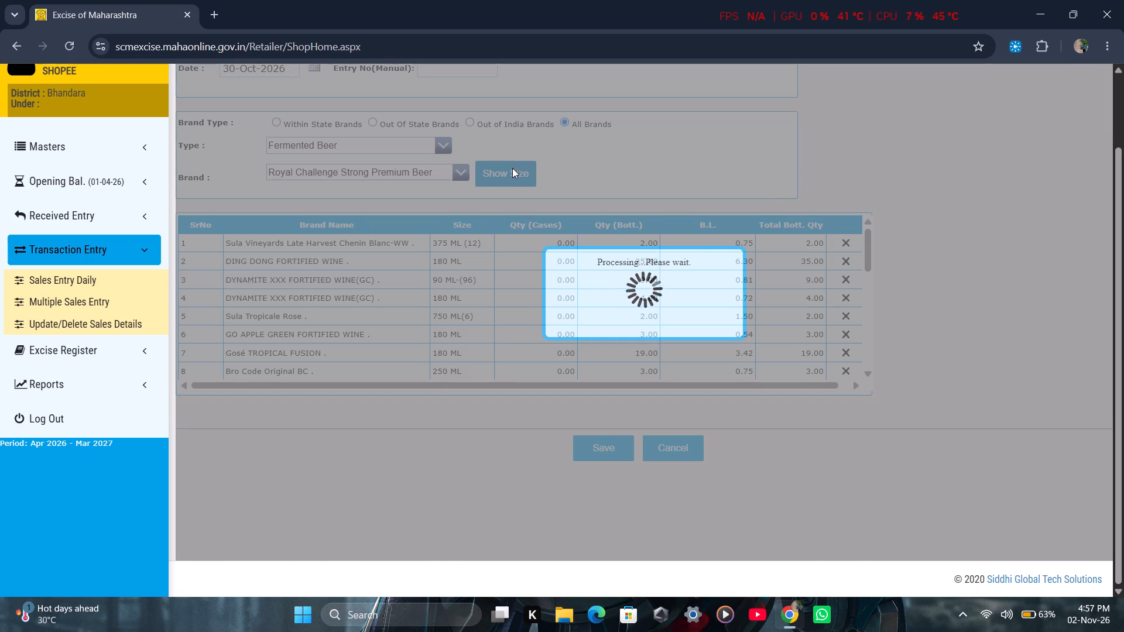
left_click(699, 293)
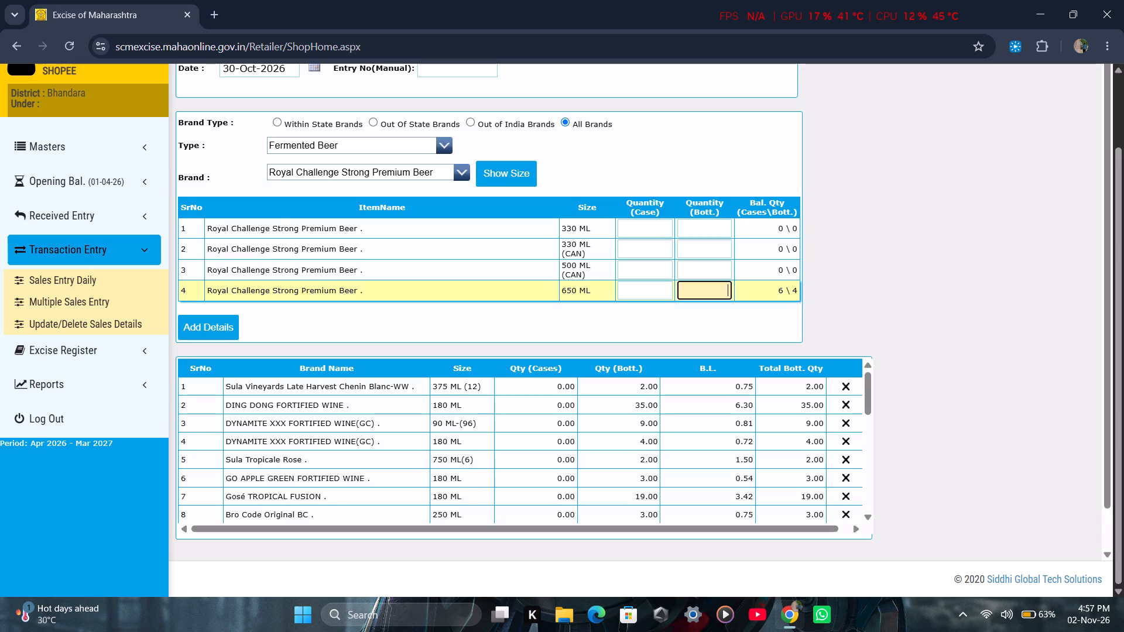
key("2")
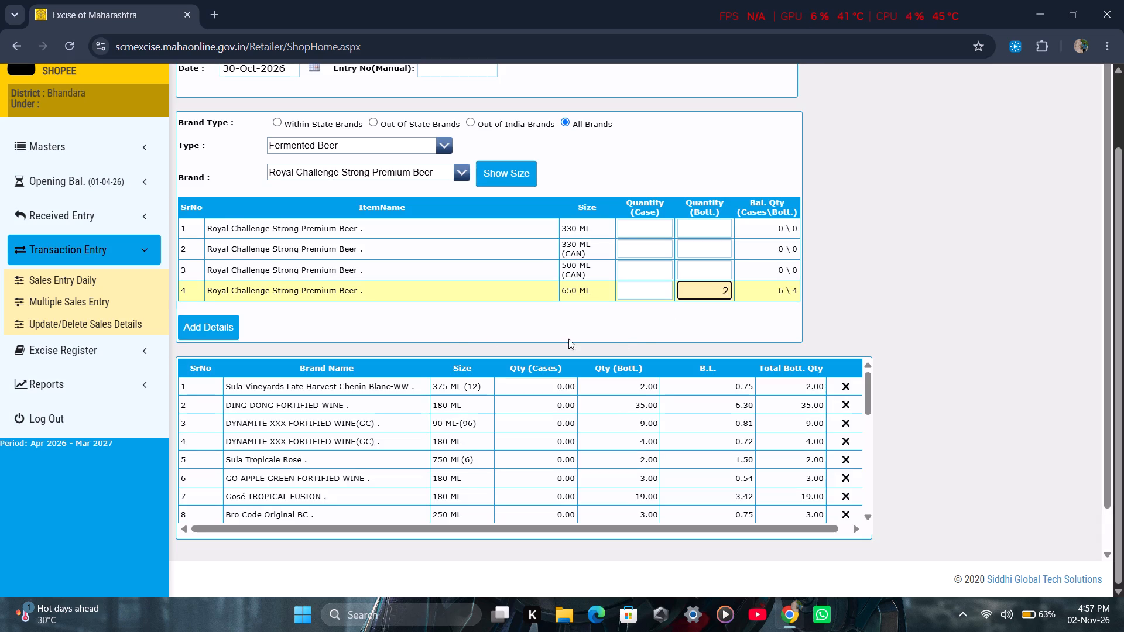
left_click(215, 322)
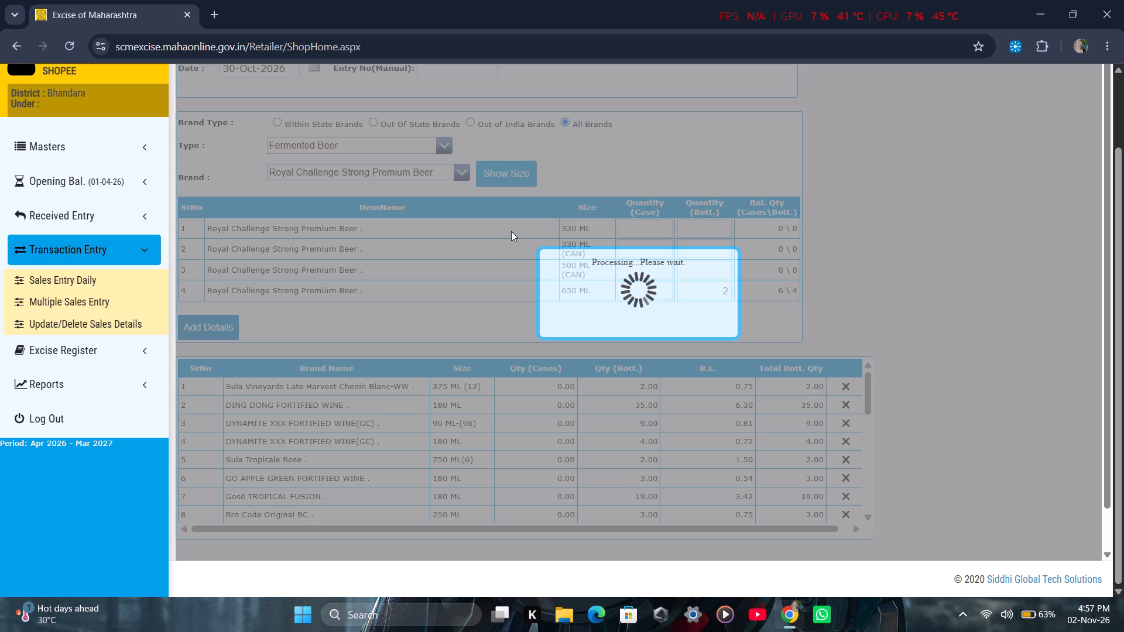
scroll(511, 231, "down", 10)
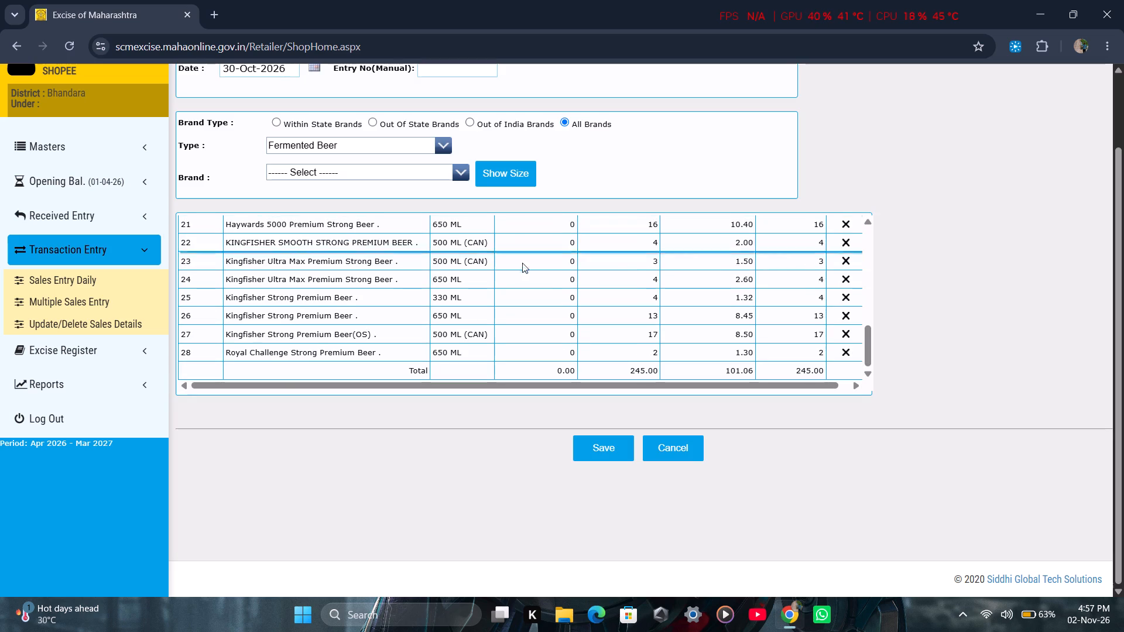
Add 4 bottles of Royal Challenge Strong Premium Lager Beer 500 ML (CAN) to the sales entry.
left_click(461, 171)
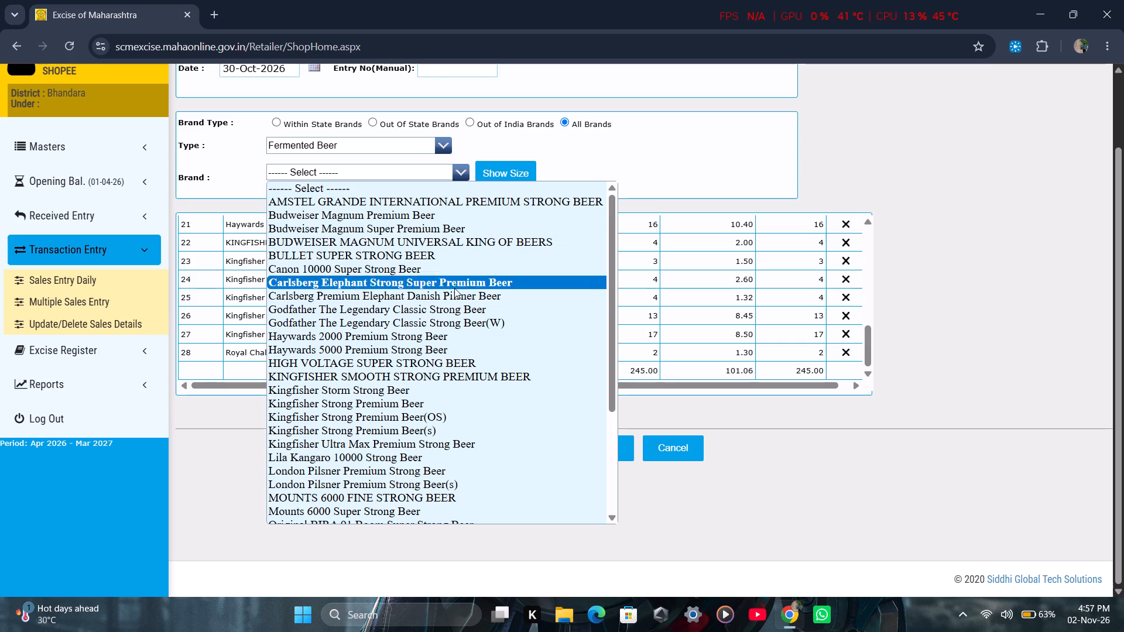
scroll(457, 465, "down", 4)
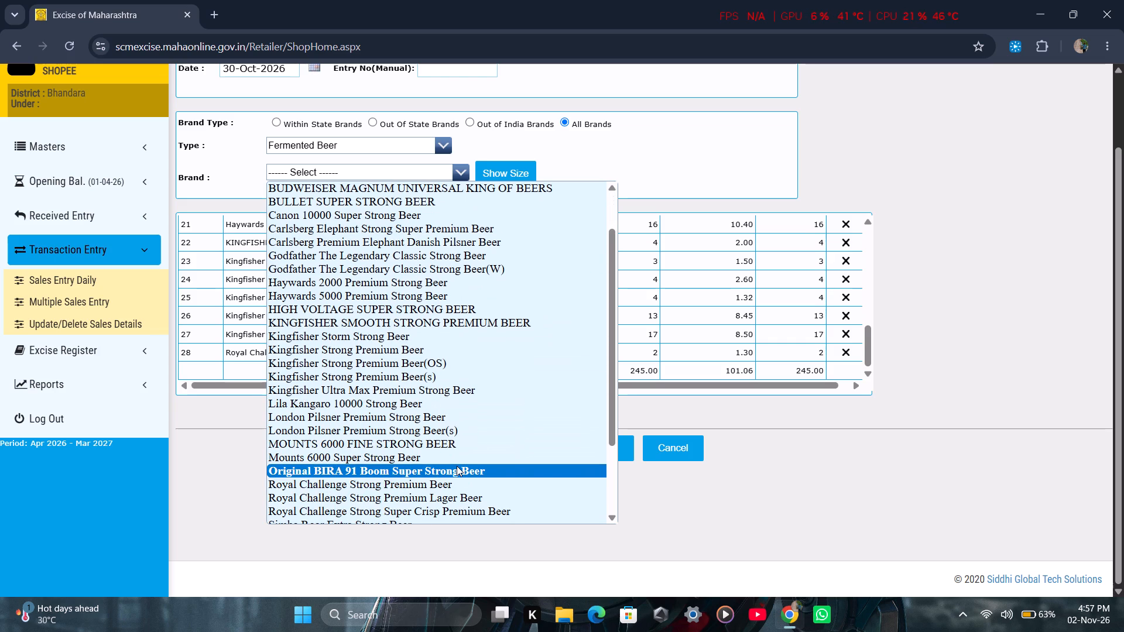
left_click(458, 497)
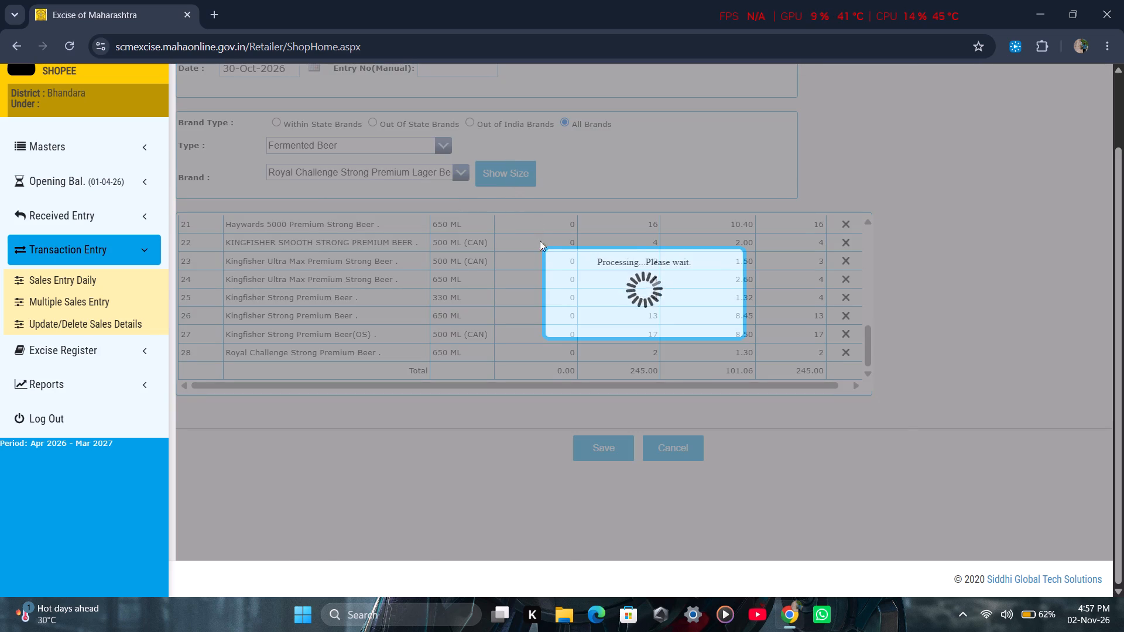
left_click(526, 182)
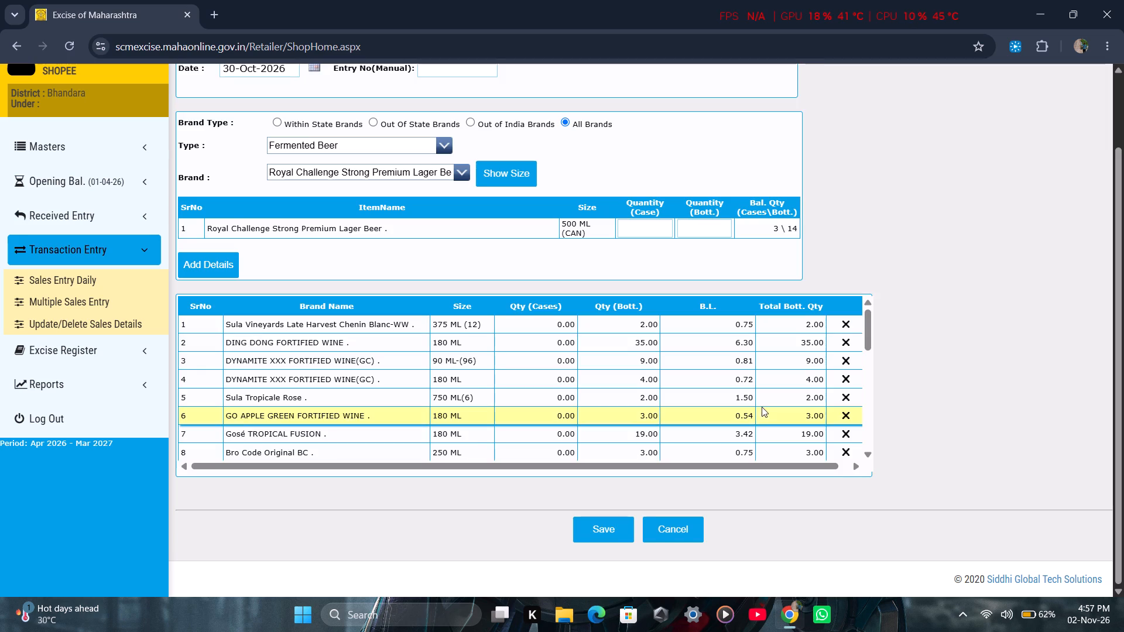
left_click(705, 230)
key("4")
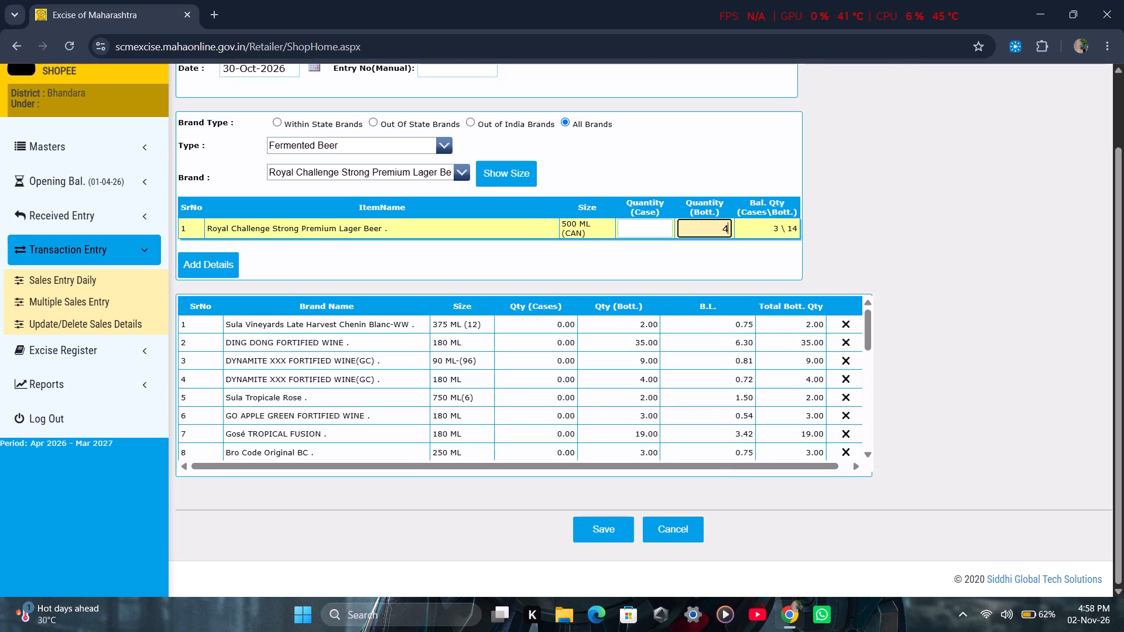
left_click(224, 263)
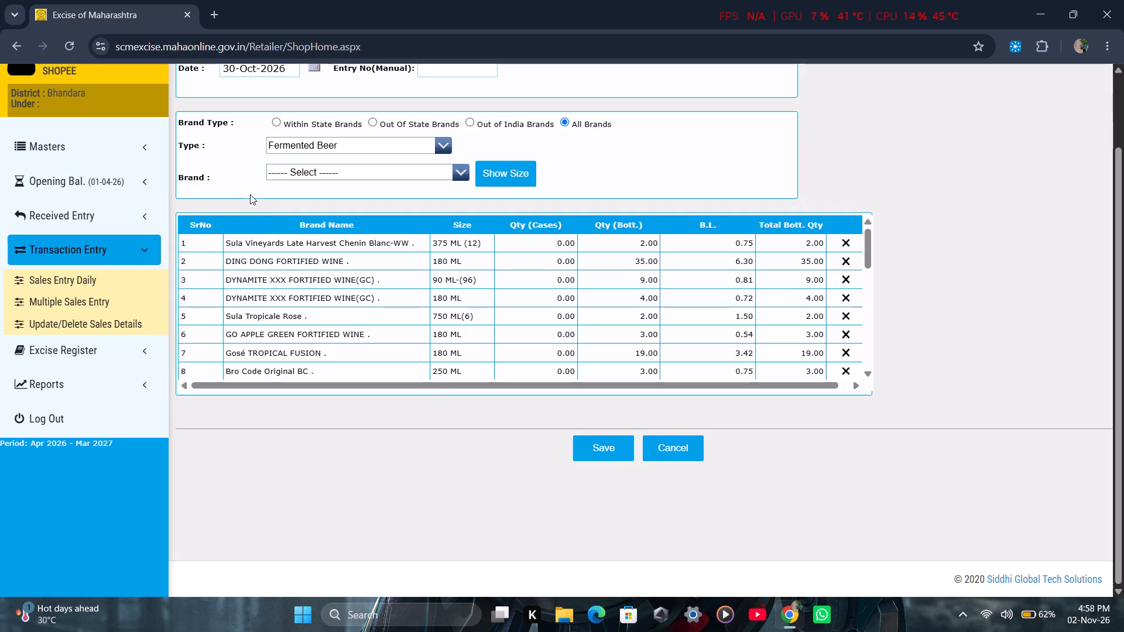
scroll(253, 208, "down", 9)
Add 2 bottles of Tuborg Classic Premium Scotch Beer 650 ML to the sales entry.
left_click(458, 173)
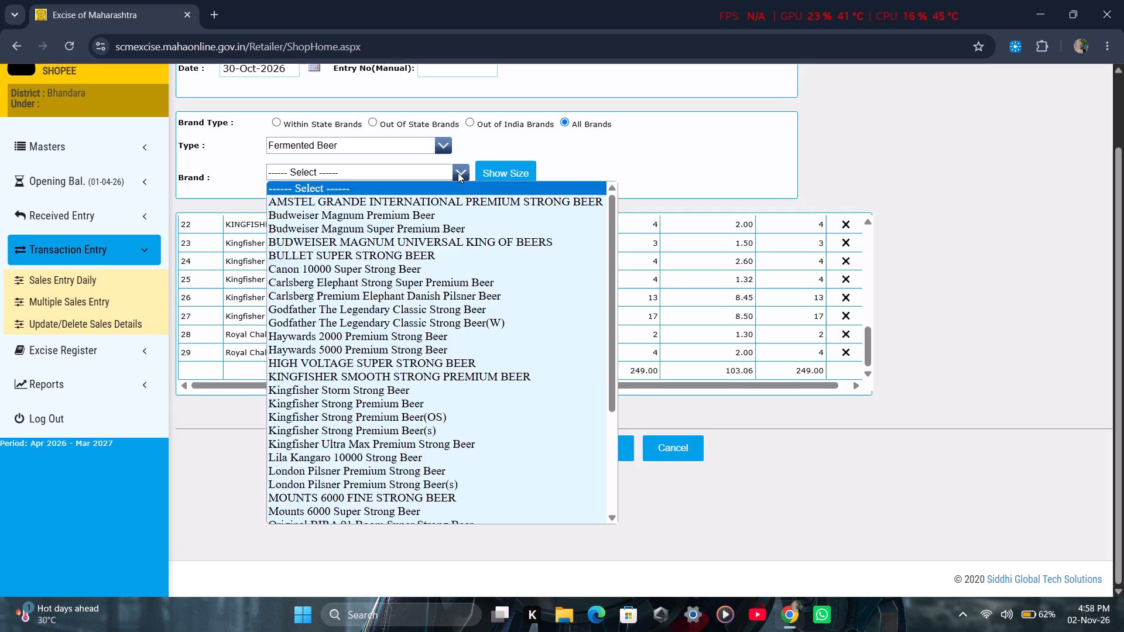
scroll(458, 373, "down", 20)
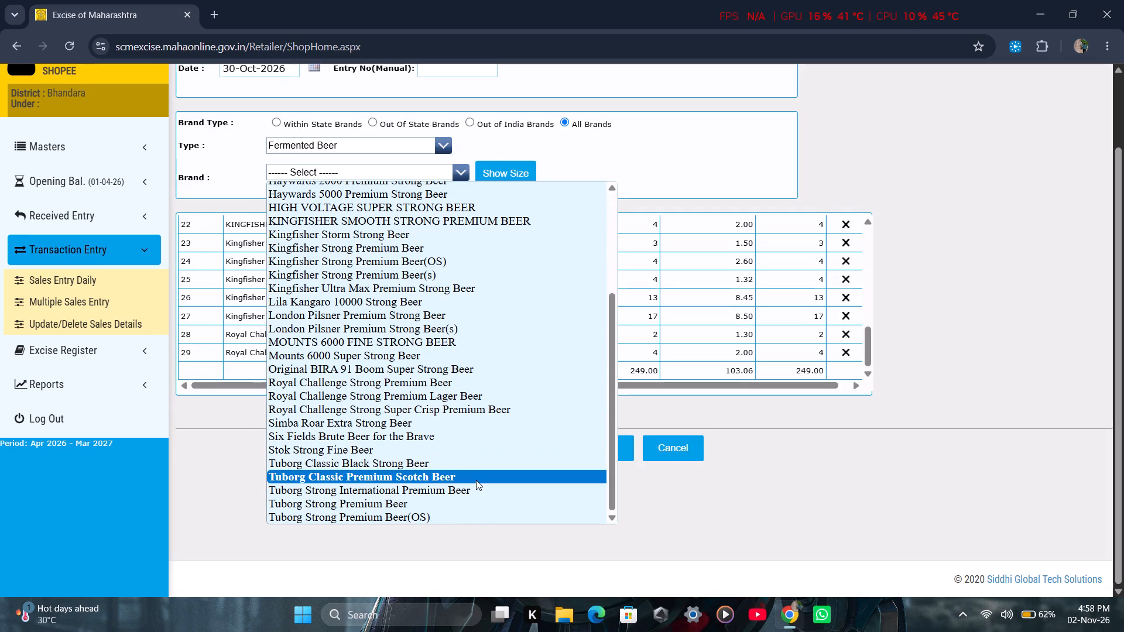
left_click(476, 480)
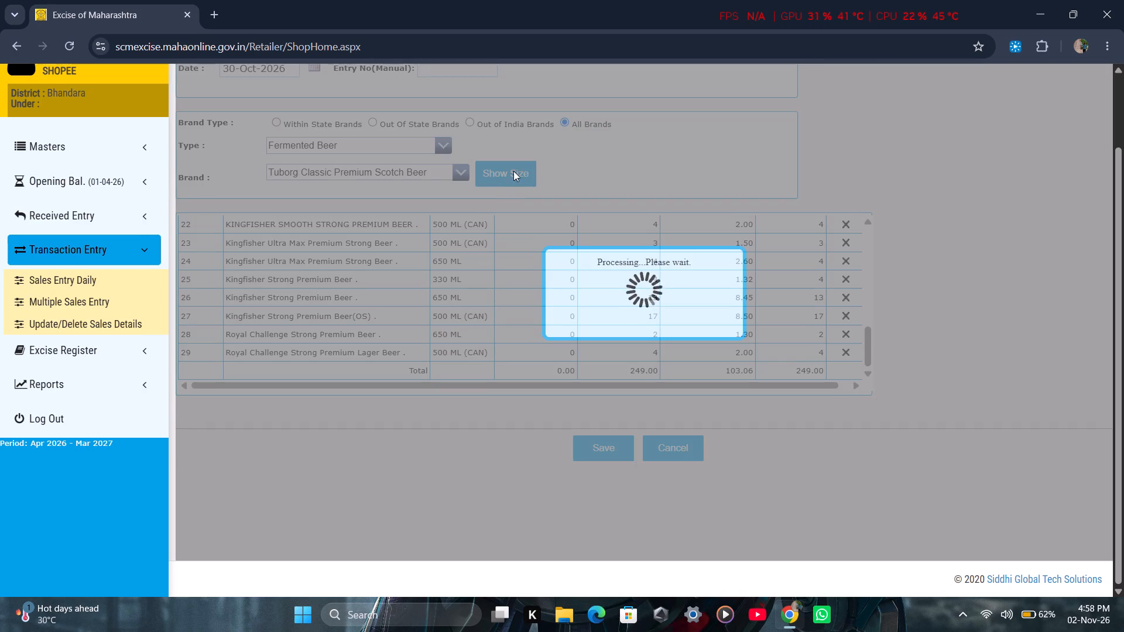
left_click(519, 161)
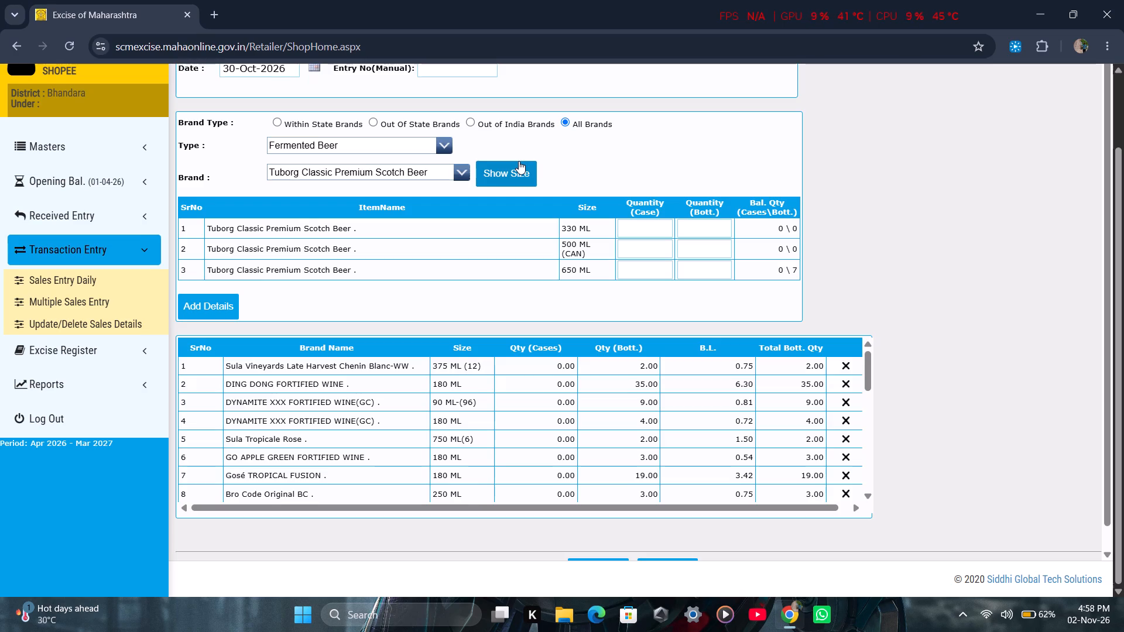
left_click(713, 268)
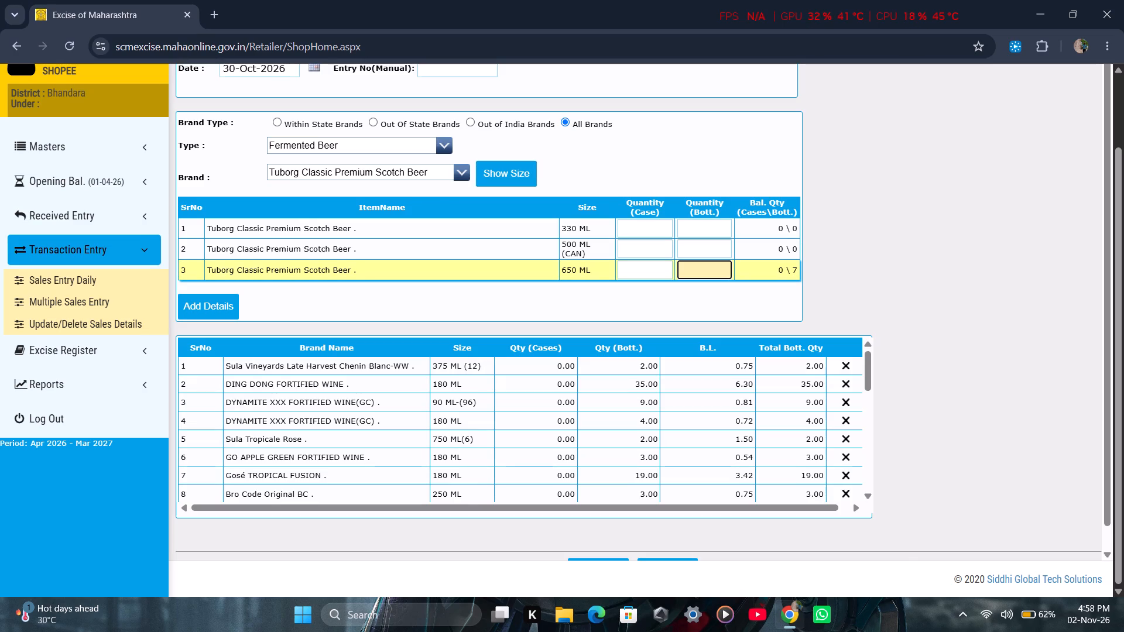
key("2")
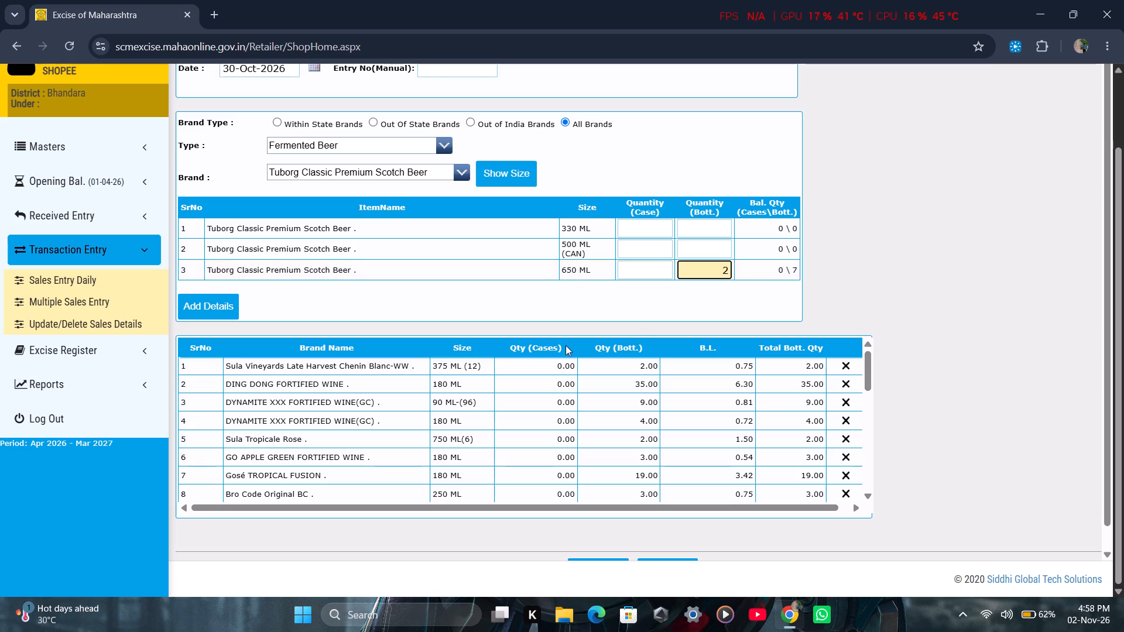
left_click(215, 308)
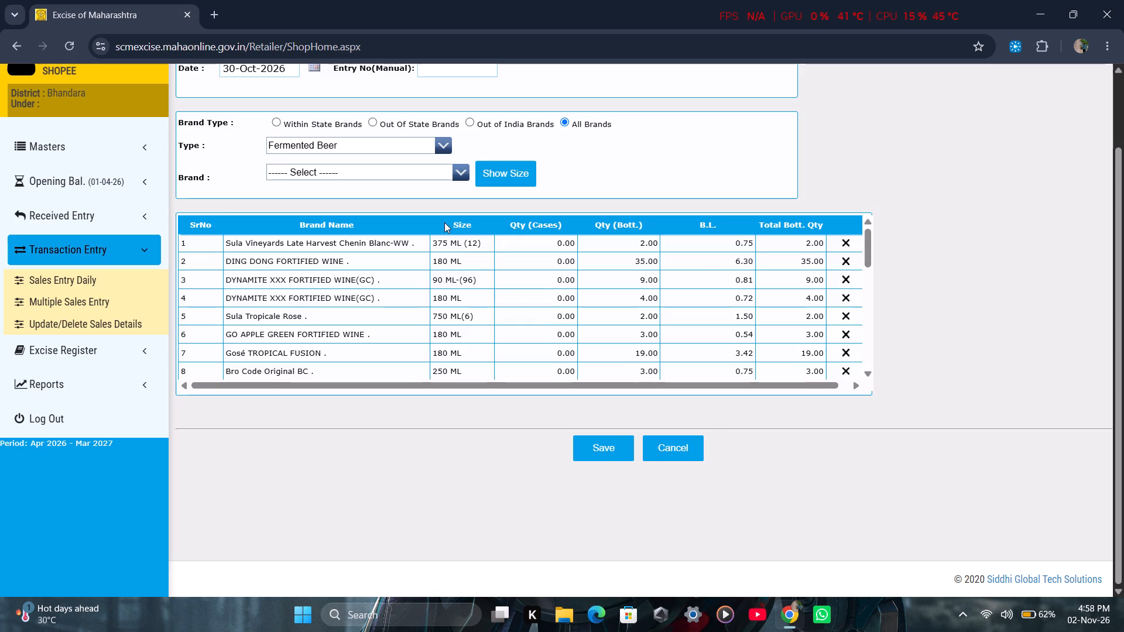
scroll(444, 222, "down", 11)
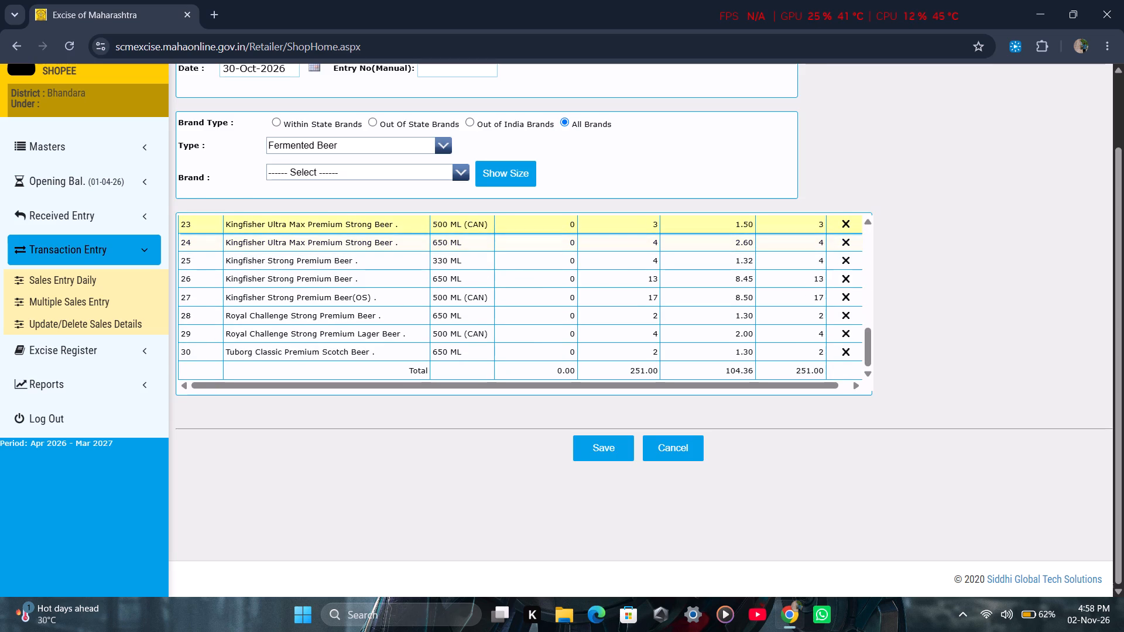
scroll(454, 283, "down", 8)
Add Tuborg Strong Premium Beer to the sales entry: 40 bottles of 500 ML (CAN) and 16 bottles of 330 ML.
left_click(460, 173)
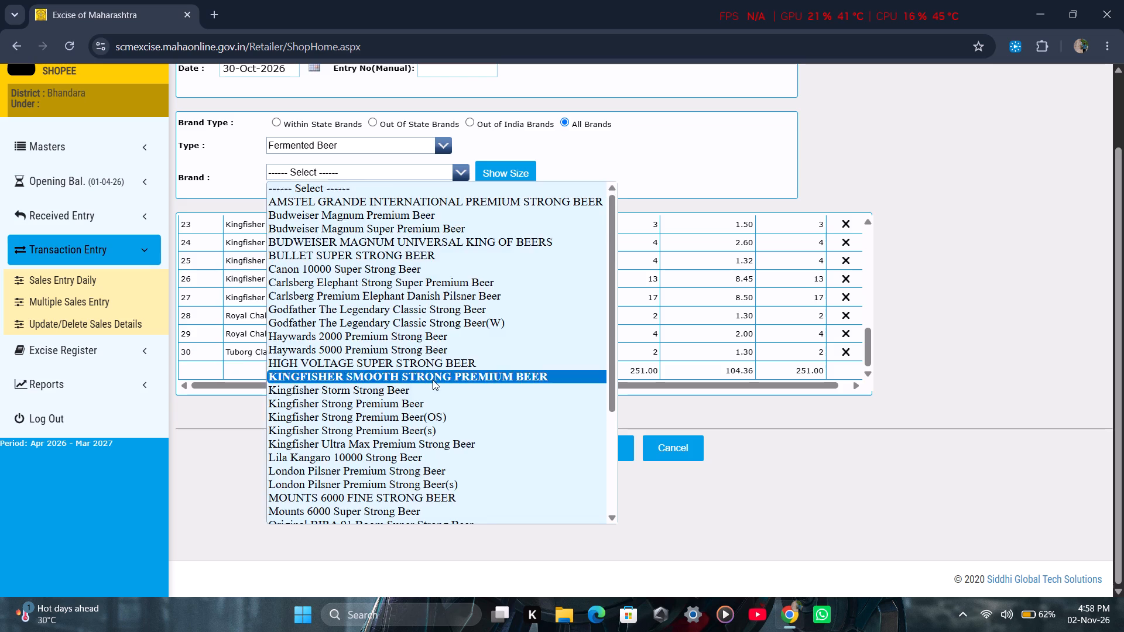
scroll(433, 386, "down", 20)
scroll(436, 366, "down", 1)
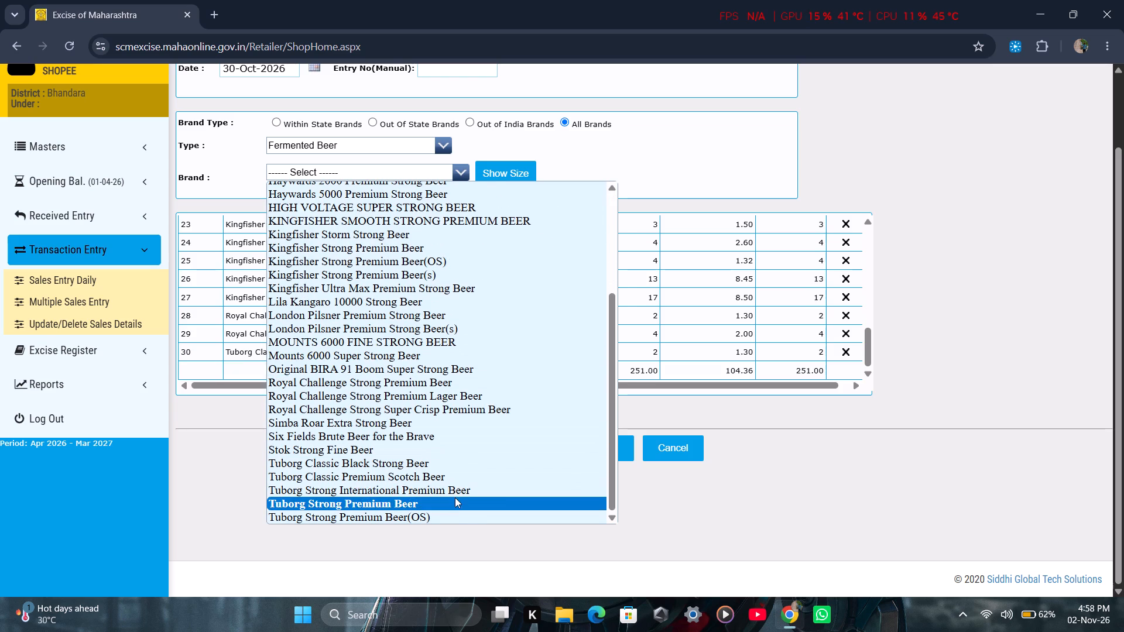
left_click(456, 500)
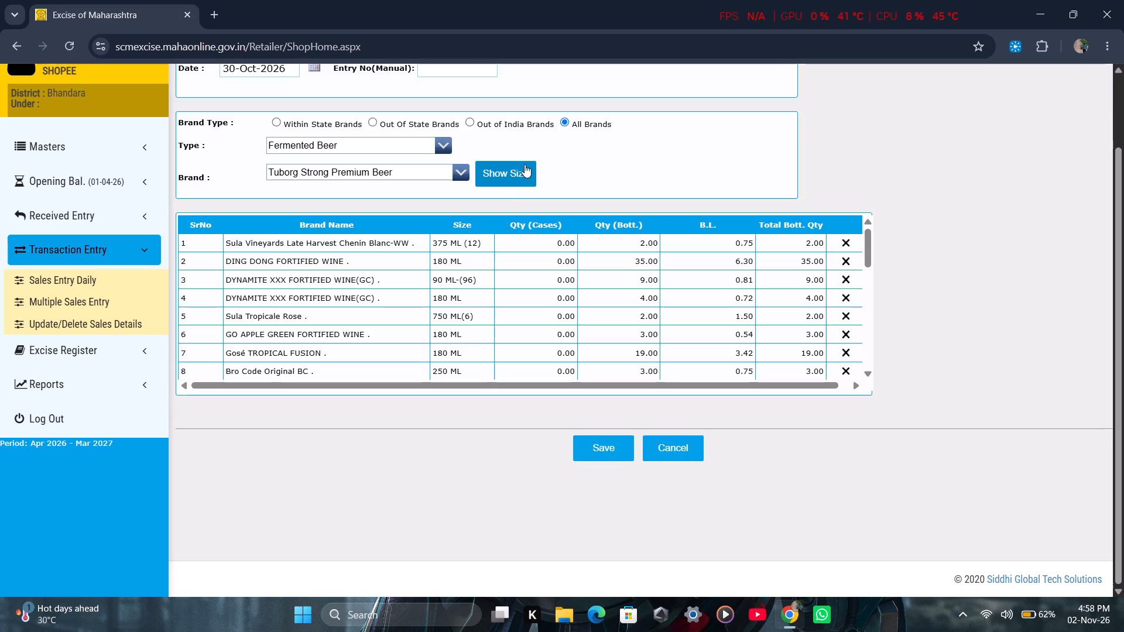
left_click(522, 176)
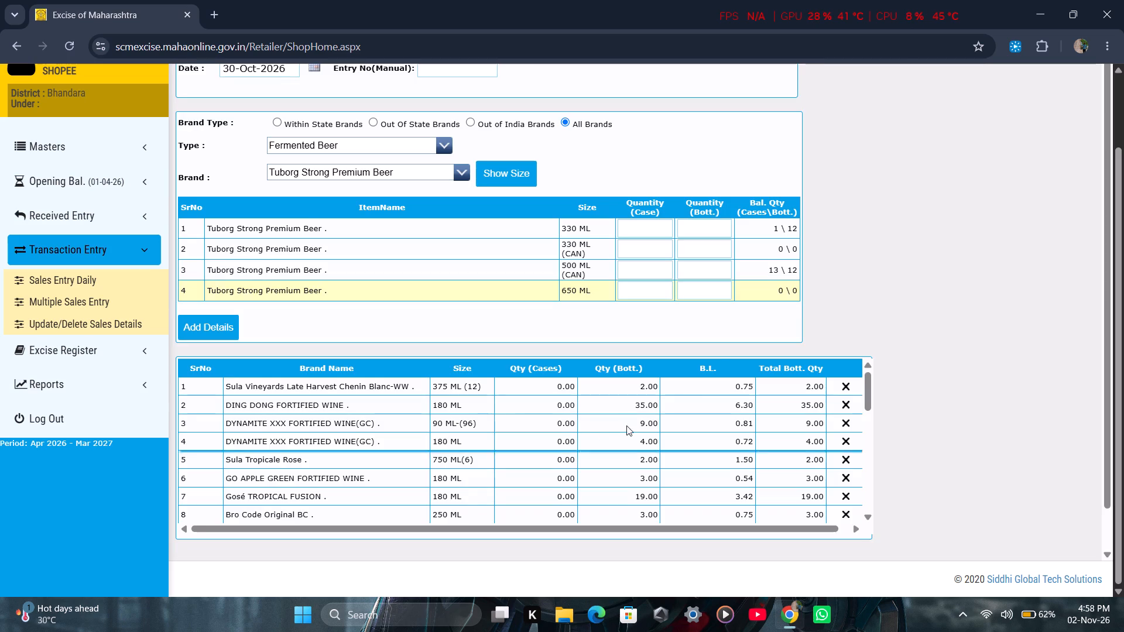
left_click(708, 271)
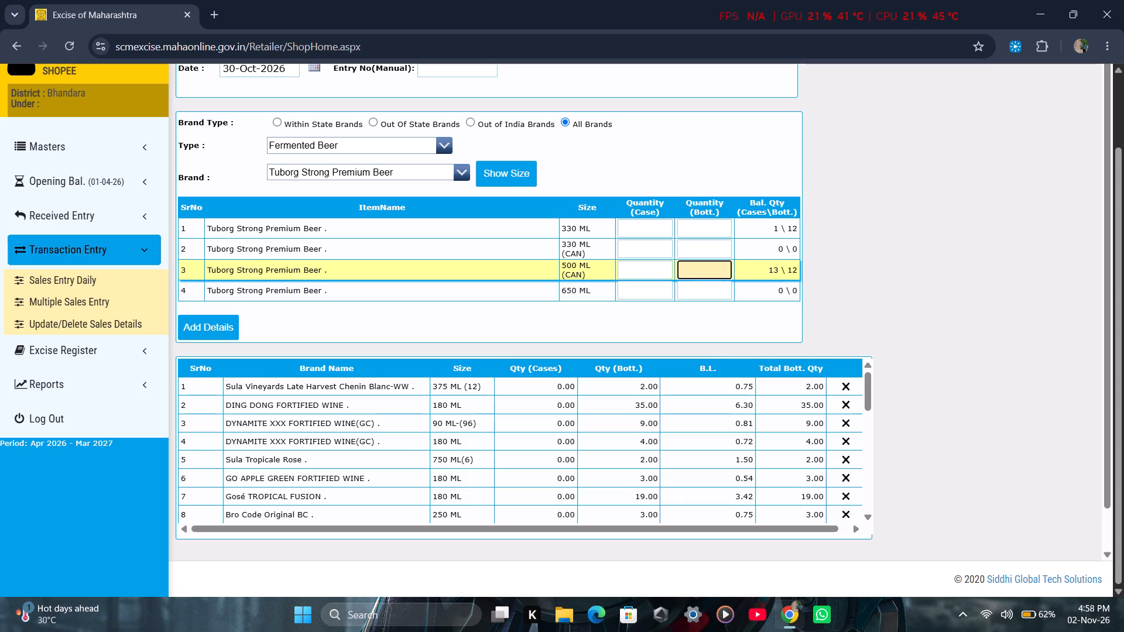
key("4")
key("0")
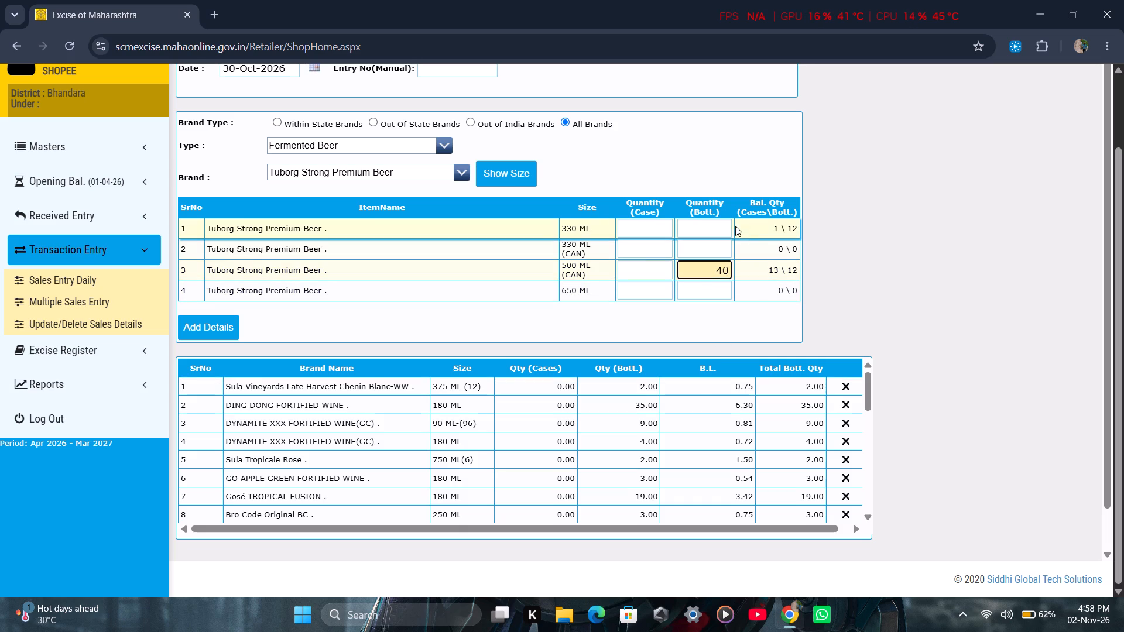
left_click(714, 233)
type("16")
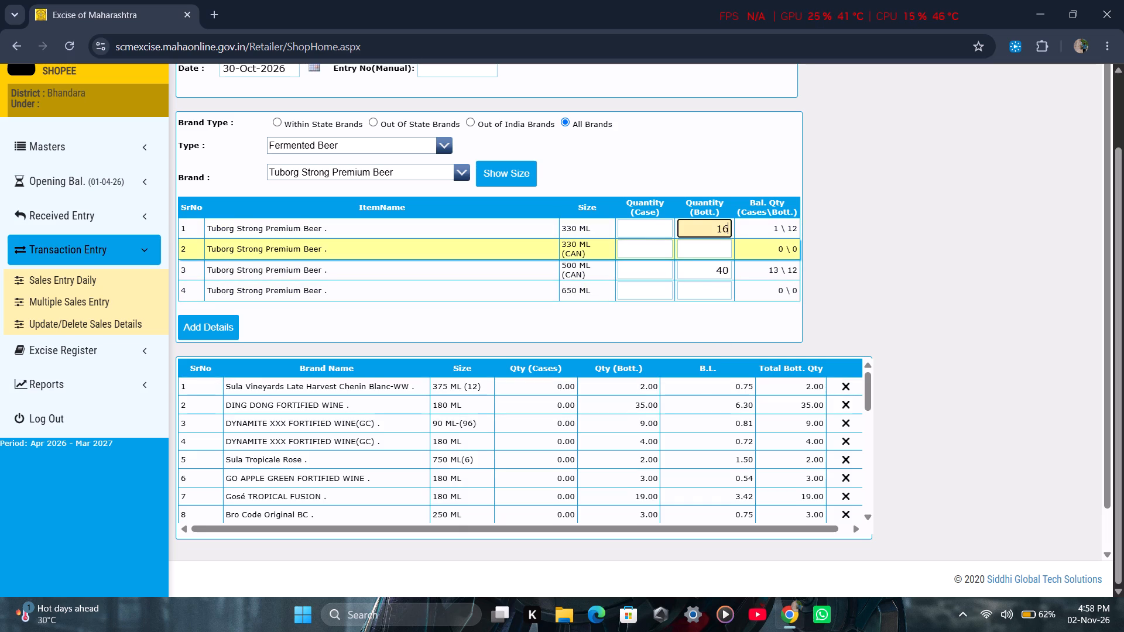
left_click(210, 324)
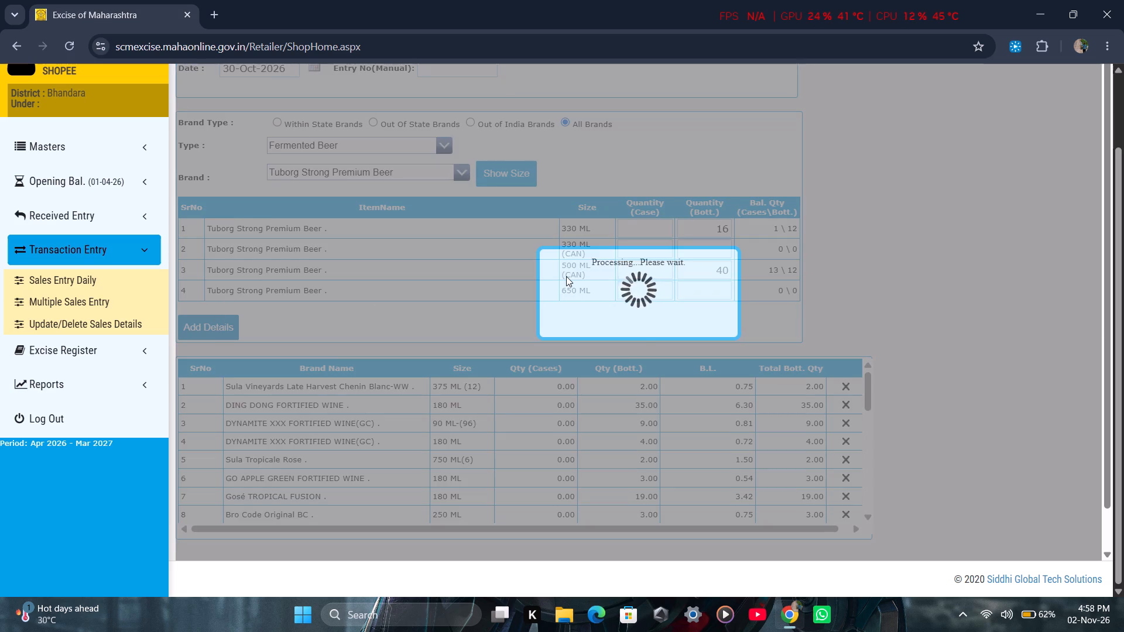
scroll(566, 276, "down", 10)
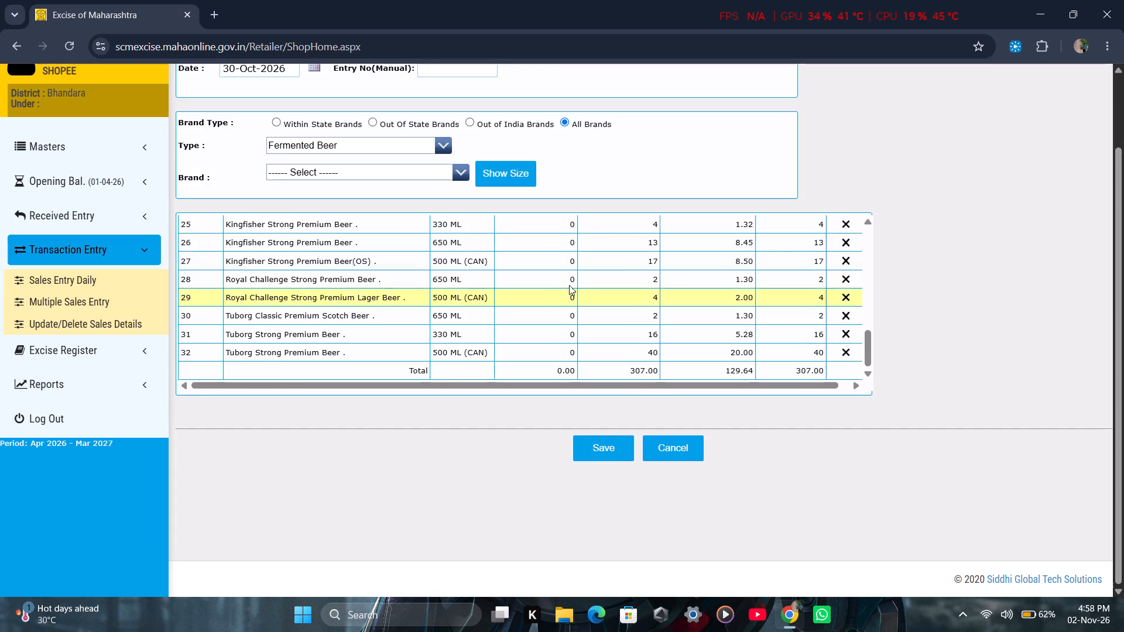
scroll(568, 312, "down", 5)
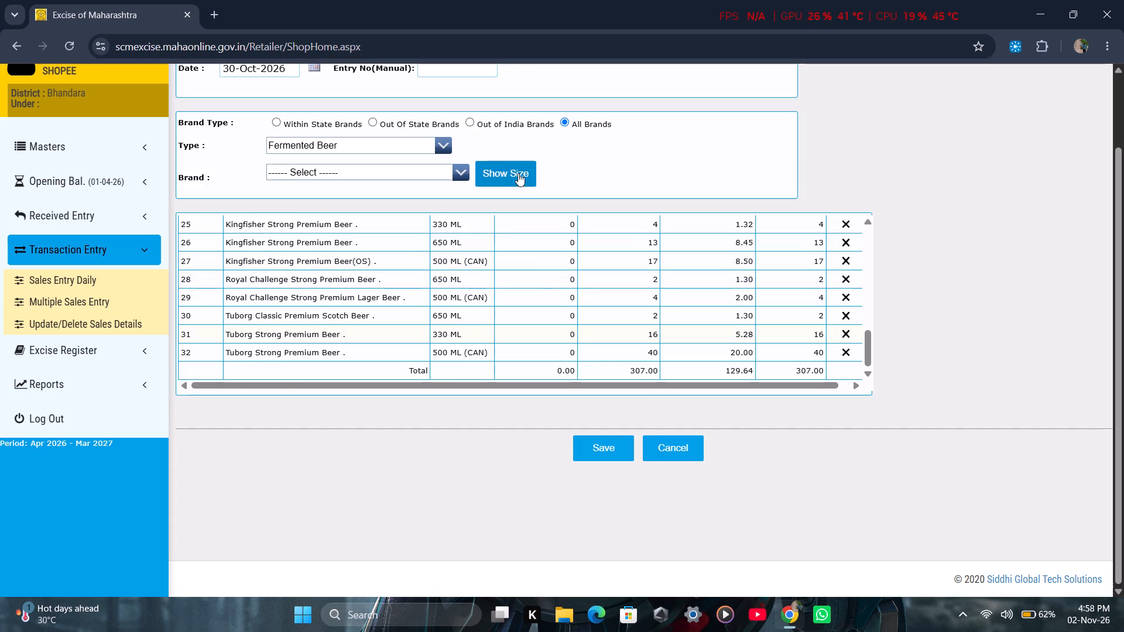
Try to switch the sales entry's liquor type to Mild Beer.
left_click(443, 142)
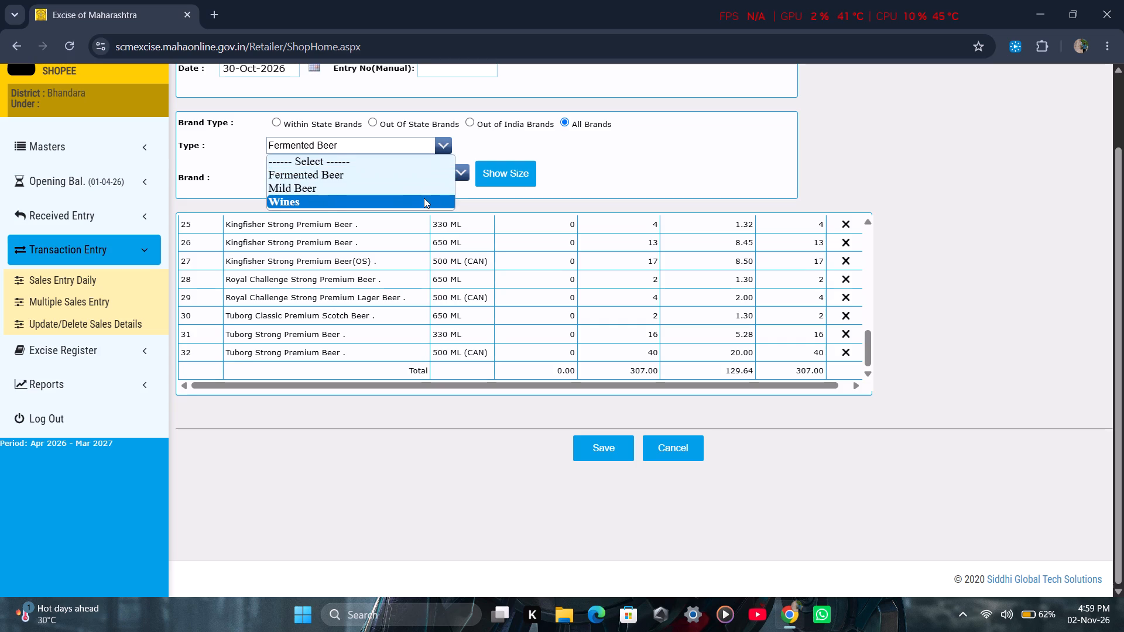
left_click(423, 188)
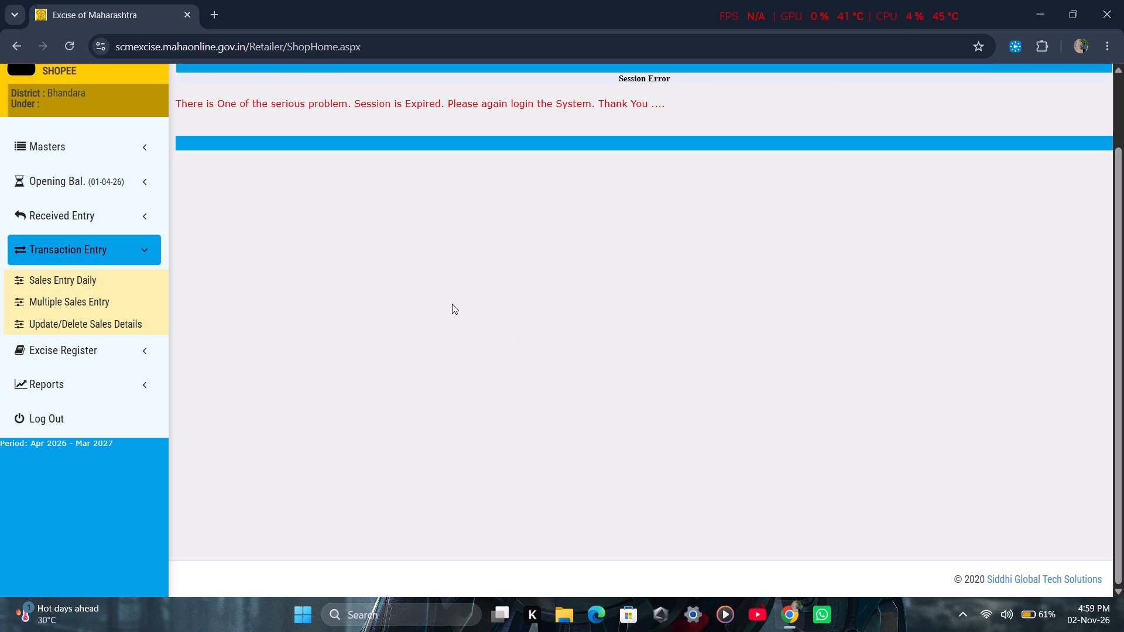
Log out of the excise retailer system and close the browser.
left_click(49, 417)
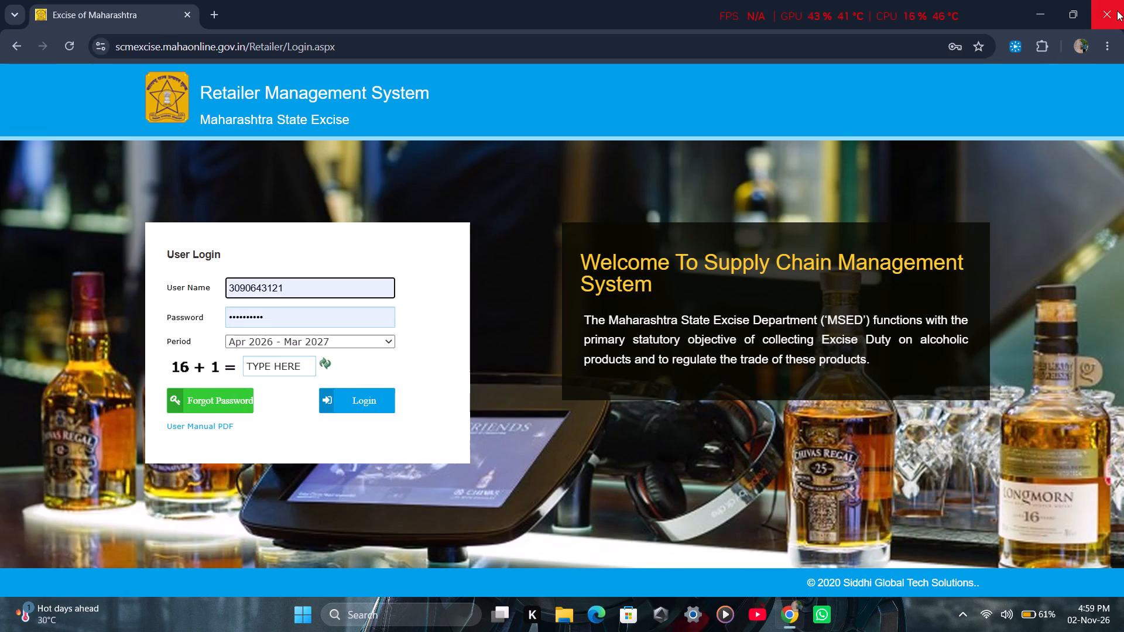
left_click(1103, 15)
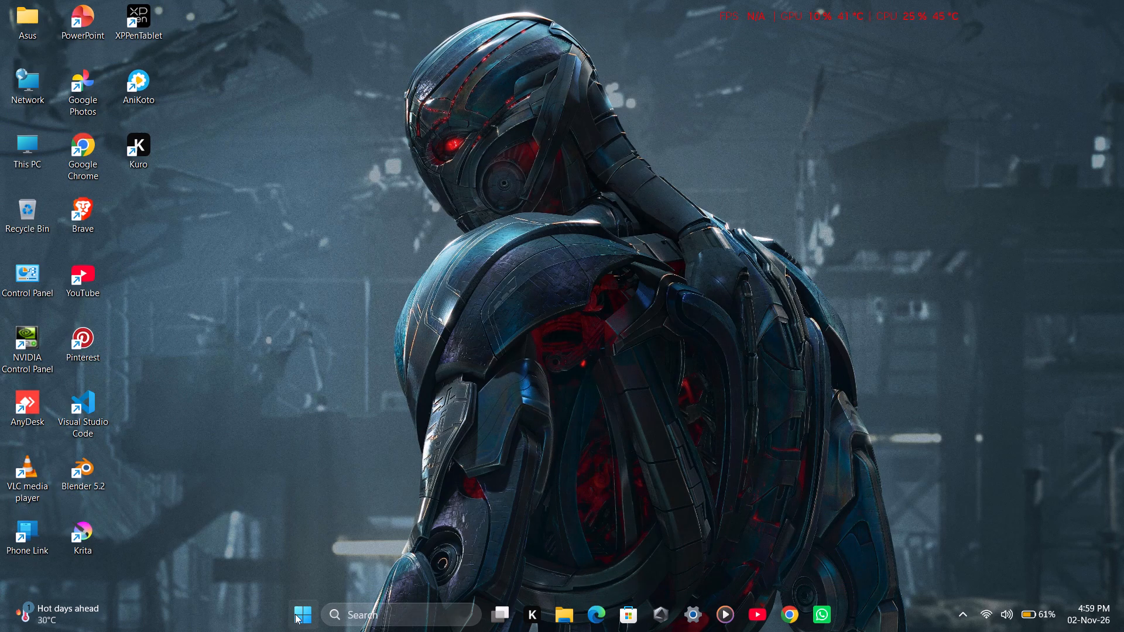
Shut down the computer.
left_click(292, 619)
left_click(741, 560)
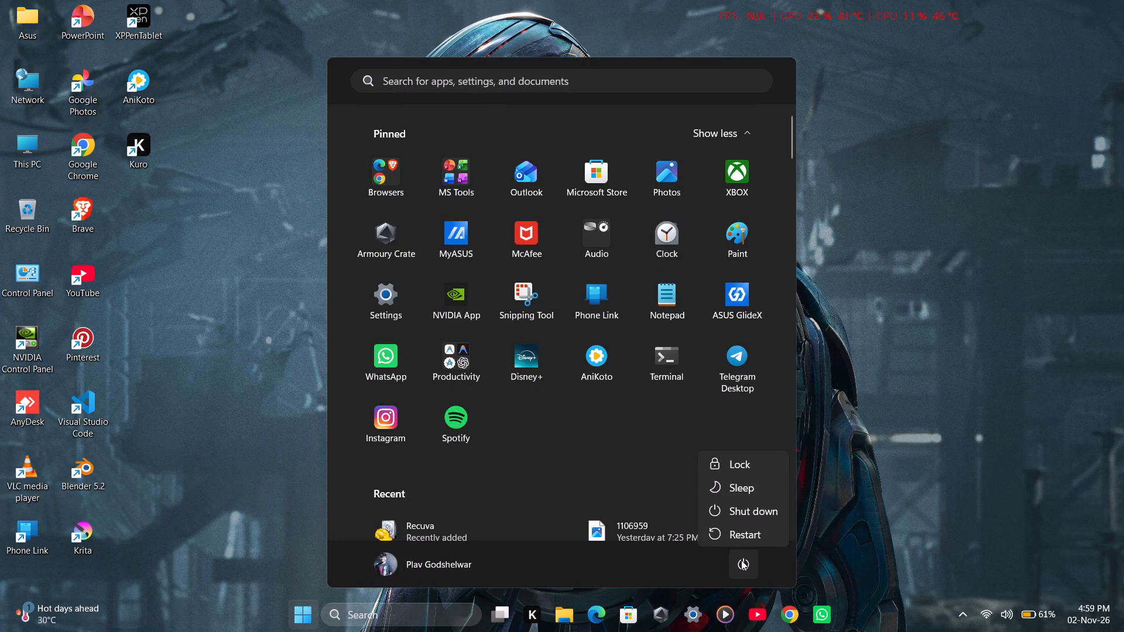
left_click(755, 512)
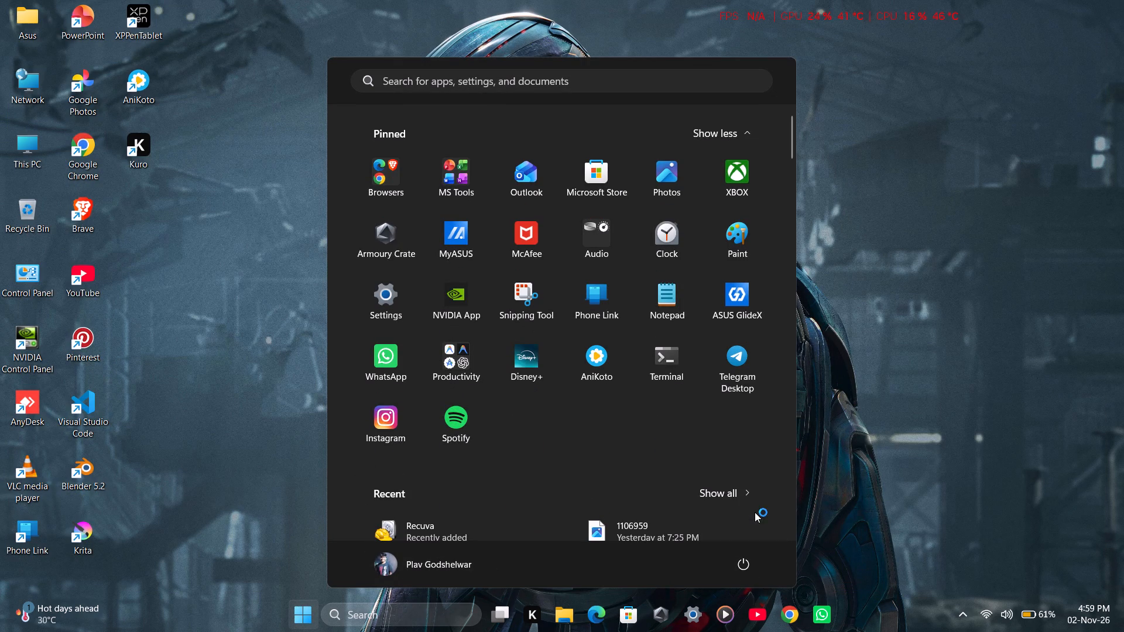